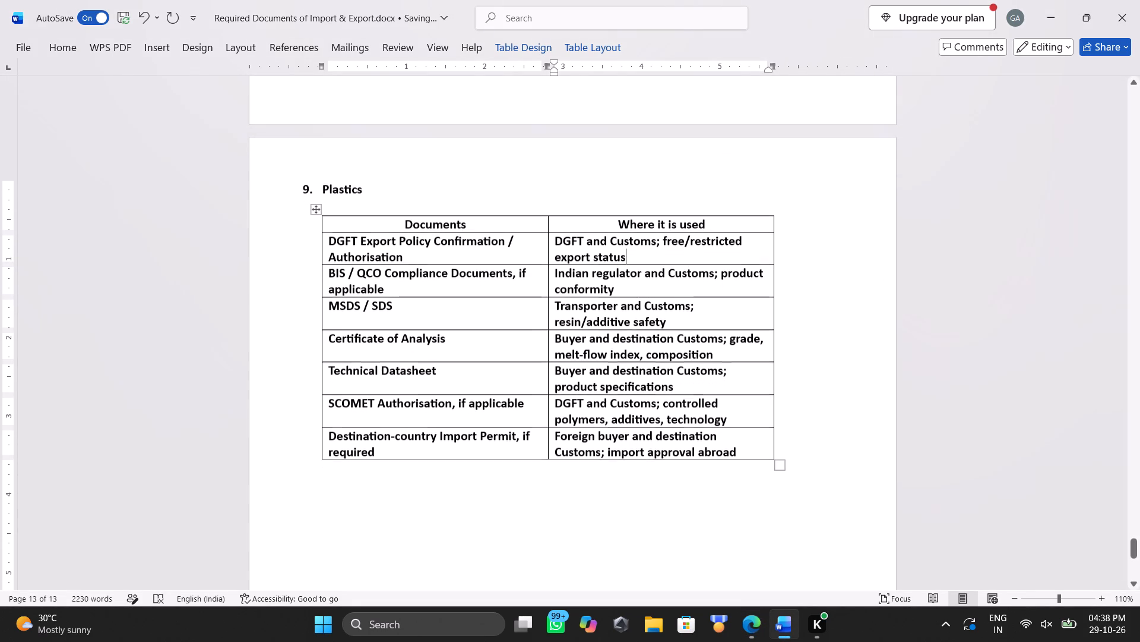
scroll(512, 328, down, 1)
key(alt+Tab)
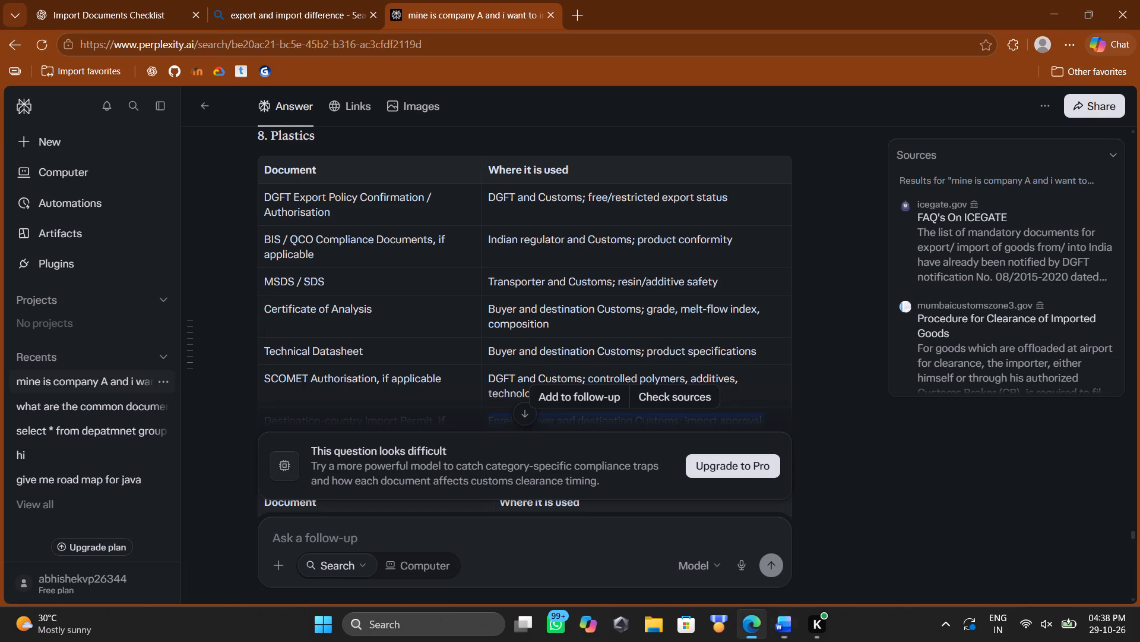
scroll(512, 328, down, 1)
key(alt+Tab)
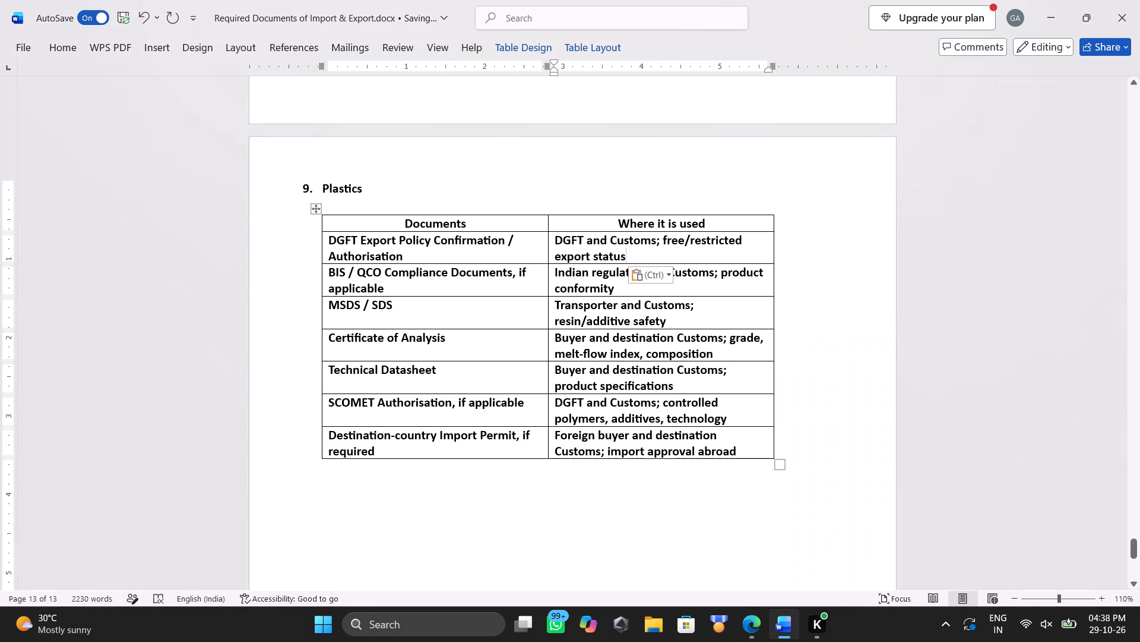
Remove the bold formatting from every row below the header of the Plastics table.
drag(331, 243, 437, 266)
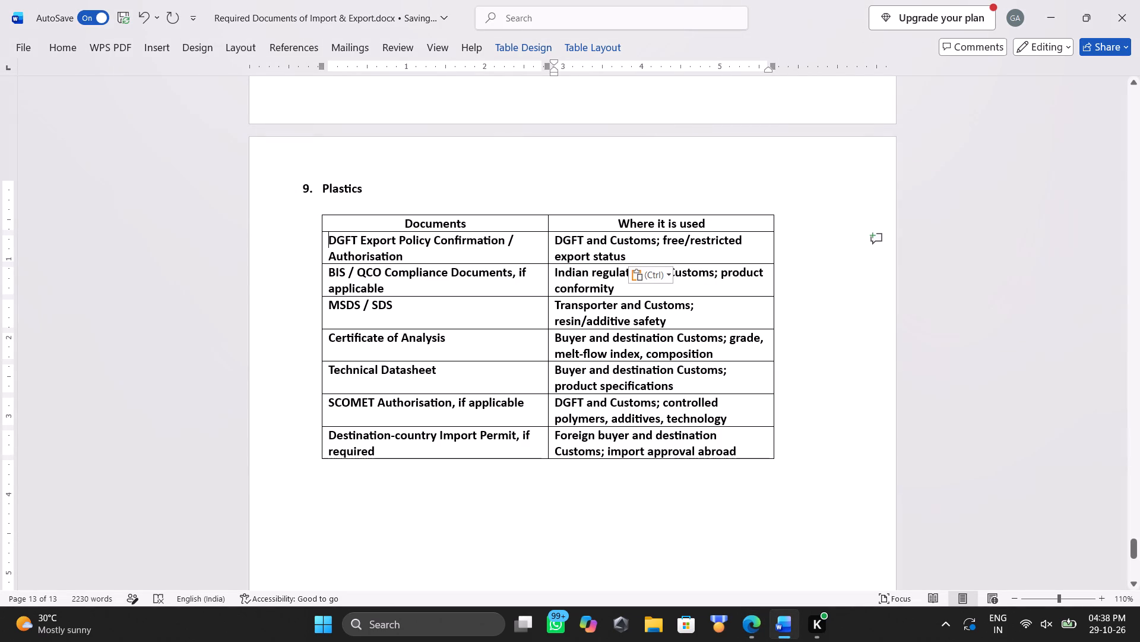
drag(437, 266, 746, 451)
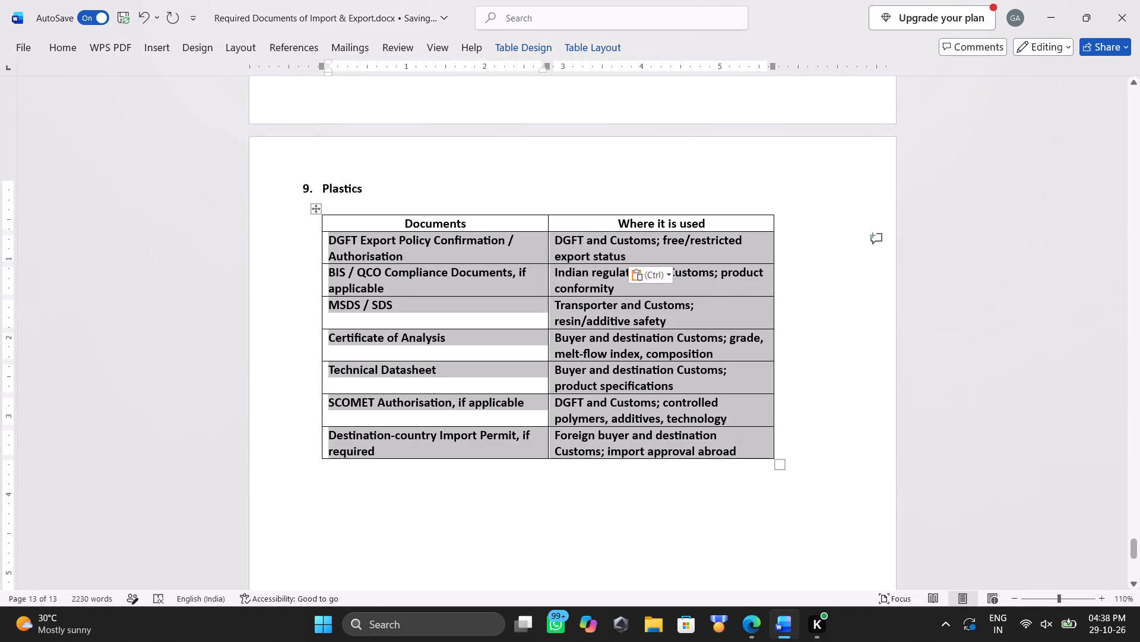
key(ctrl+b)
Enlarge the whole Plastics table to about 6.2 inches wide, with taller rows.
drag(780, 467, 792, 474)
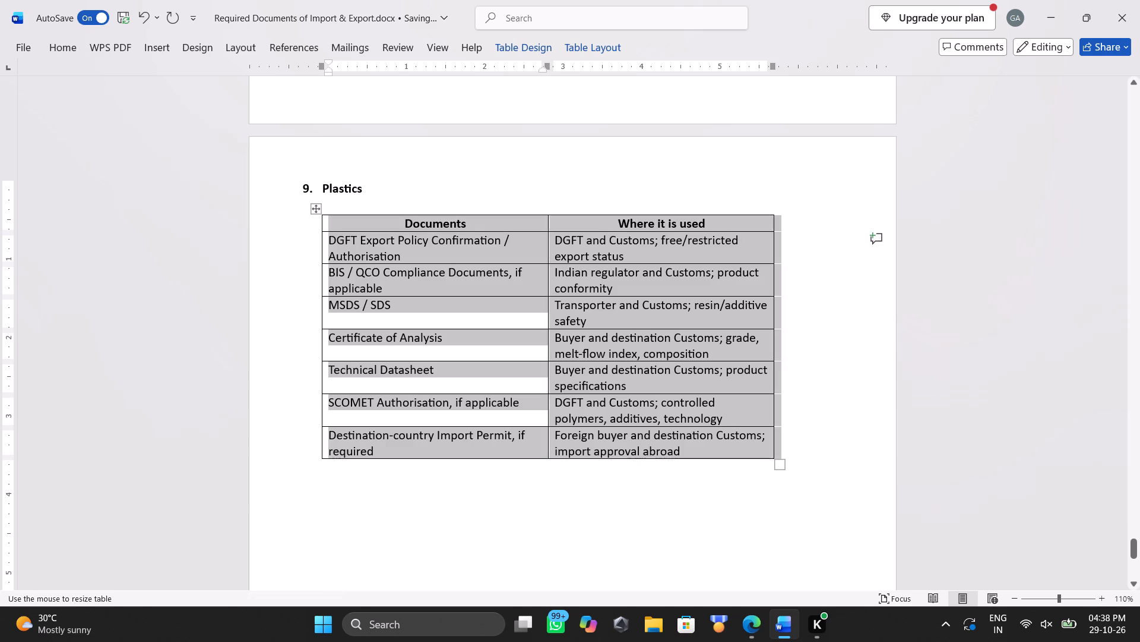
drag(792, 474, 807, 502)
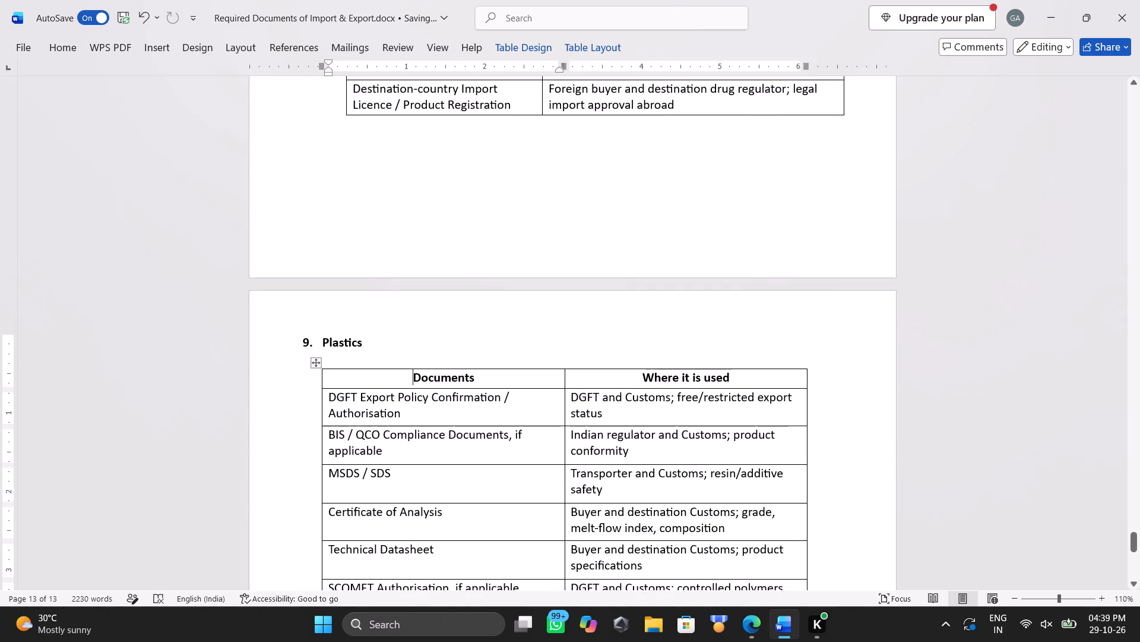
Move the Plastics table a little to the right beneath its heading, indented about 0.35 inch from the text margin.
drag(319, 360, 328, 363)
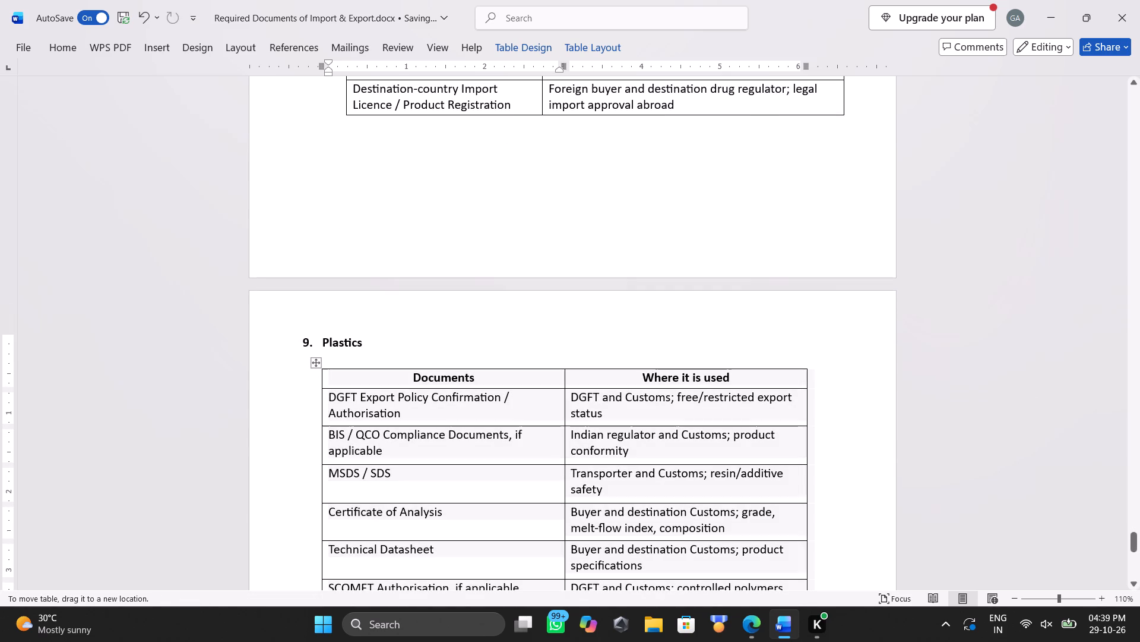
drag(328, 363, 338, 363)
drag(315, 366, 315, 365)
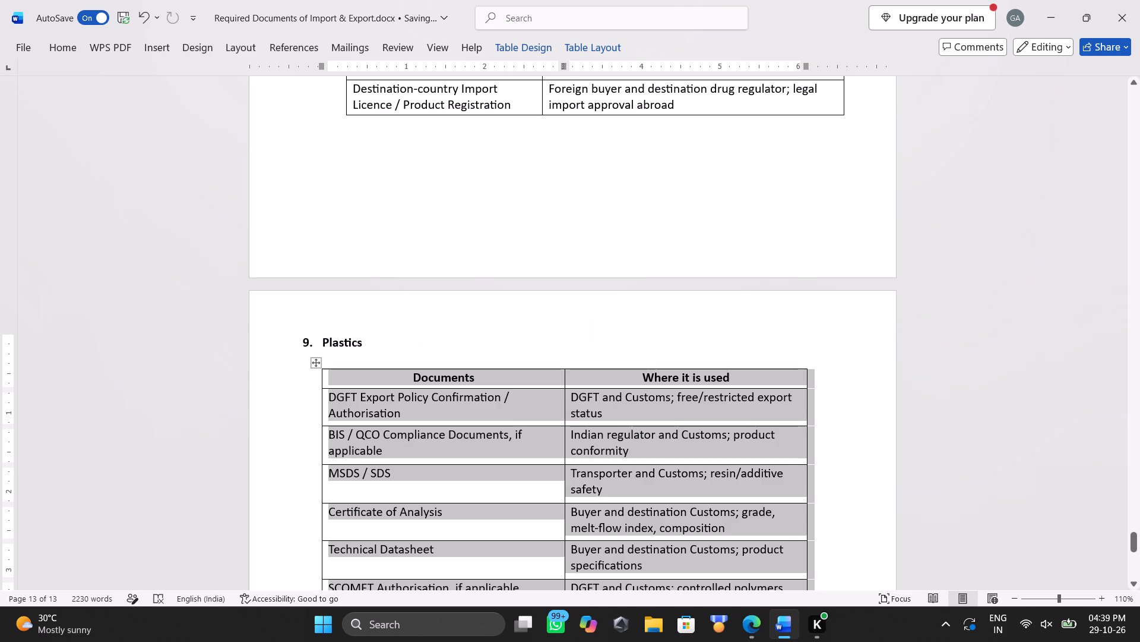
drag(315, 365, 340, 358)
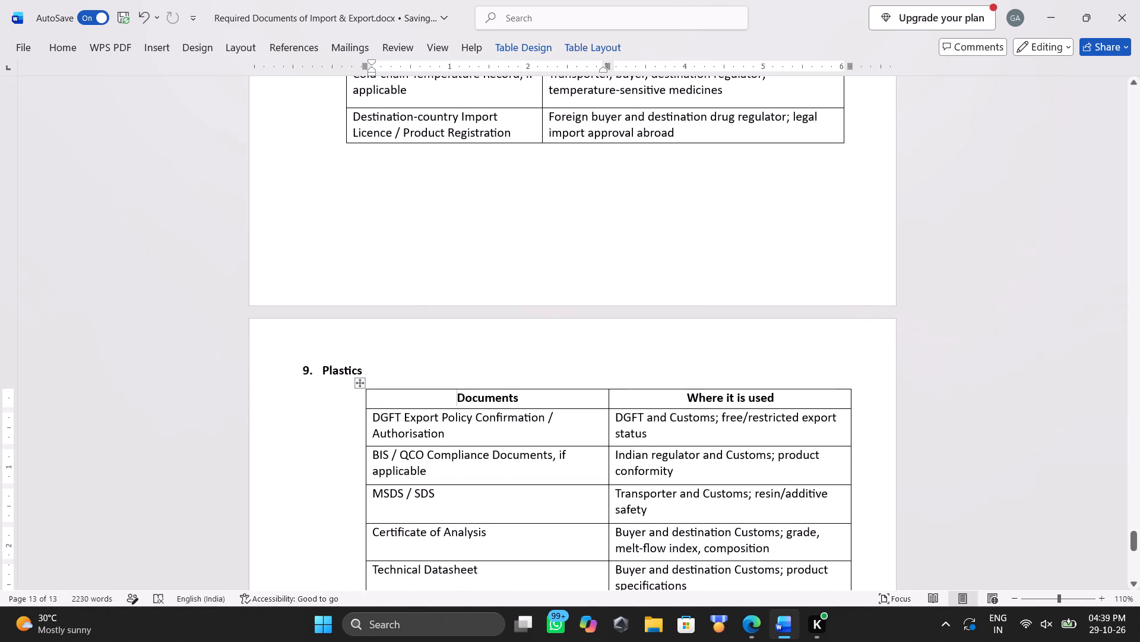
drag(360, 384, 343, 391)
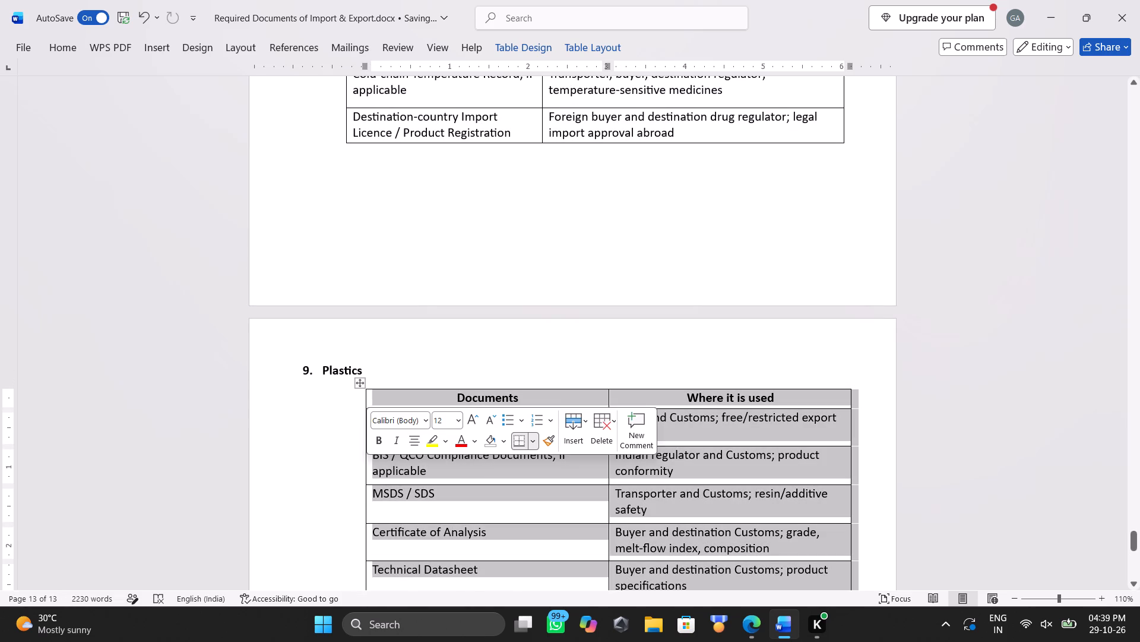
drag(360, 382, 345, 388)
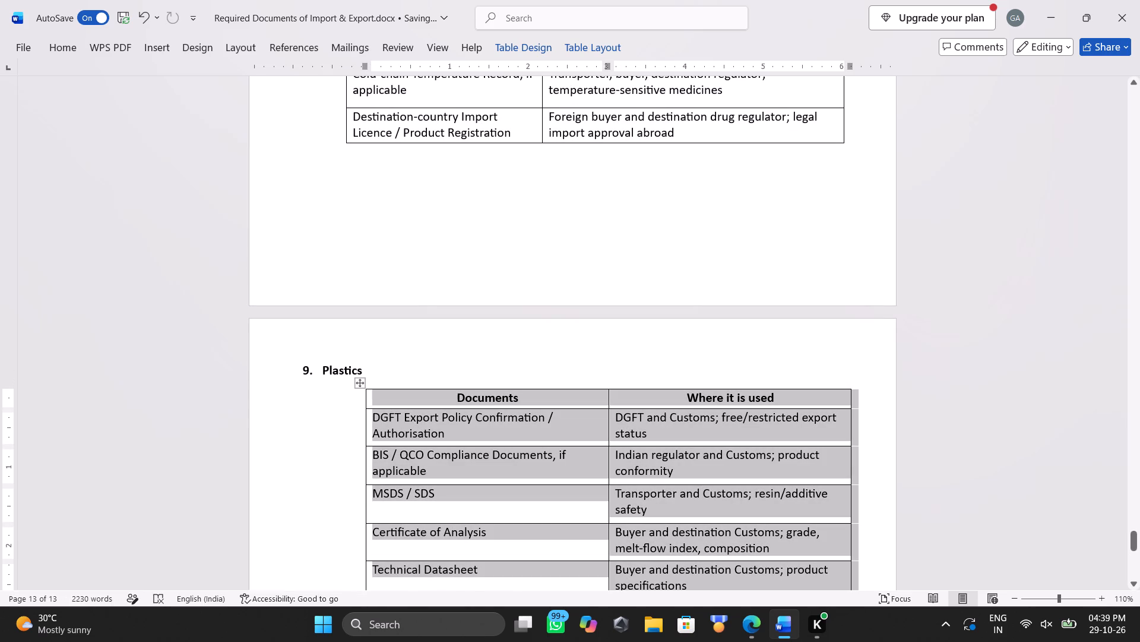
drag(360, 380, 341, 389)
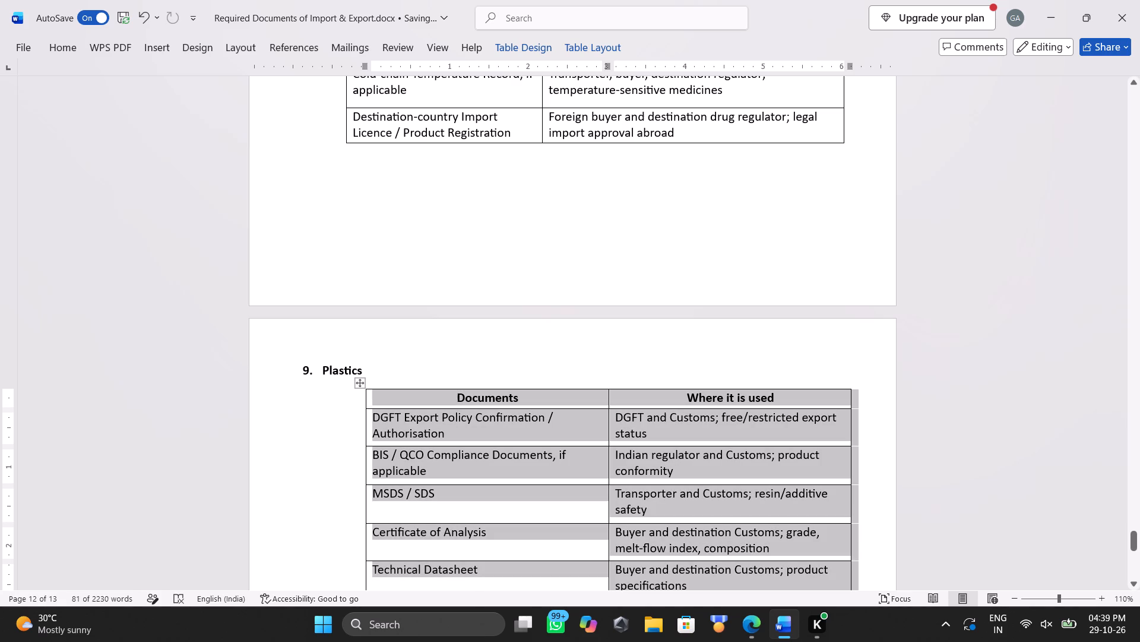
drag(358, 382, 328, 404)
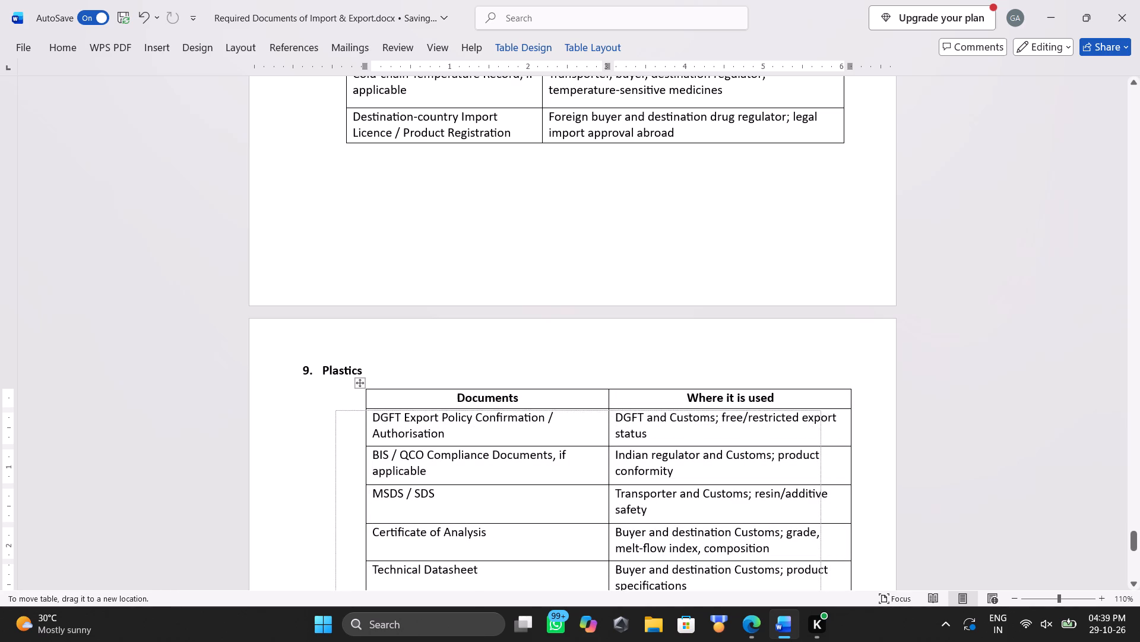
drag(328, 404, 334, 394)
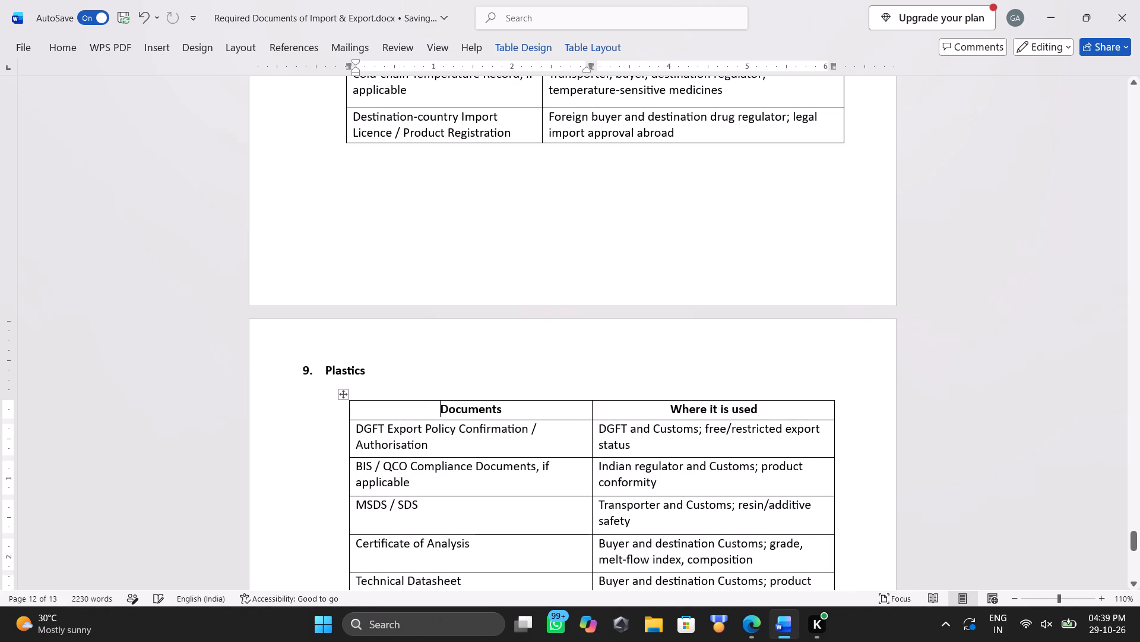
Enlarge the Plastics table to about 6.4 inches wide, matching its right edge to the tables in earlier sections.
scroll(334, 394, down, 2)
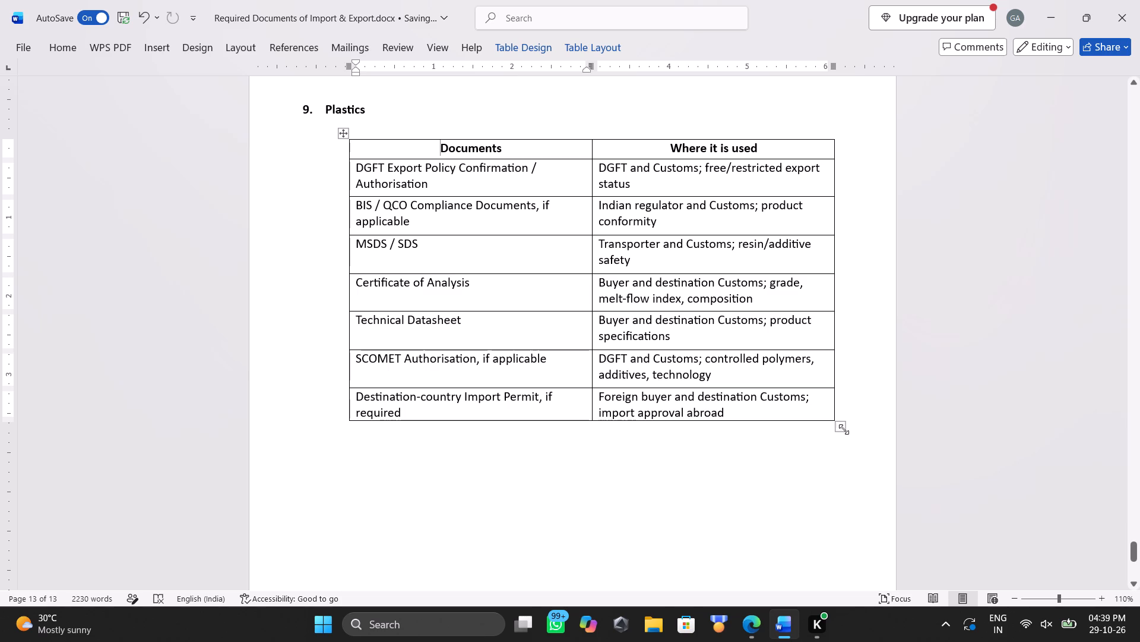
drag(839, 423, 845, 444)
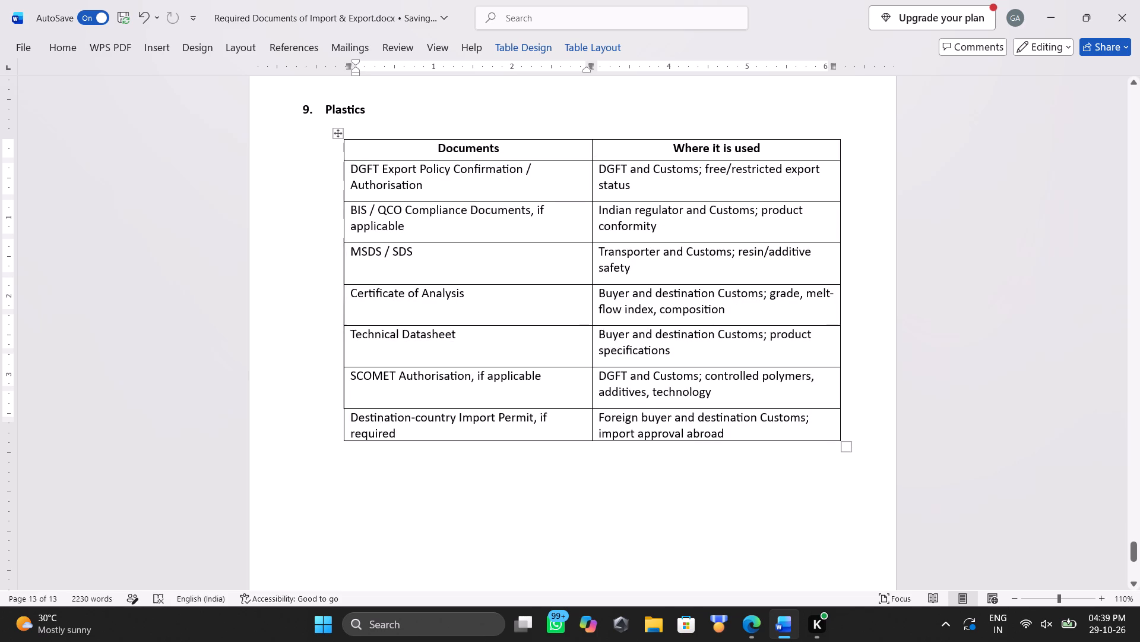
scroll(845, 444, up, 3)
scroll(845, 444, down, 3)
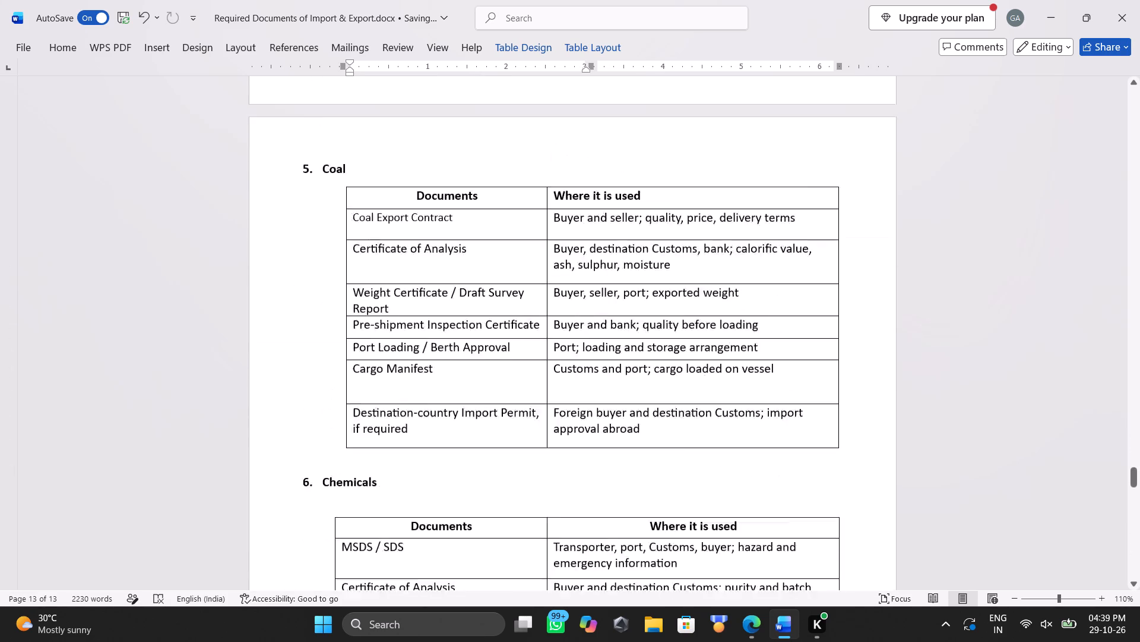
scroll(845, 444, down, 6)
scroll(845, 444, up, 2)
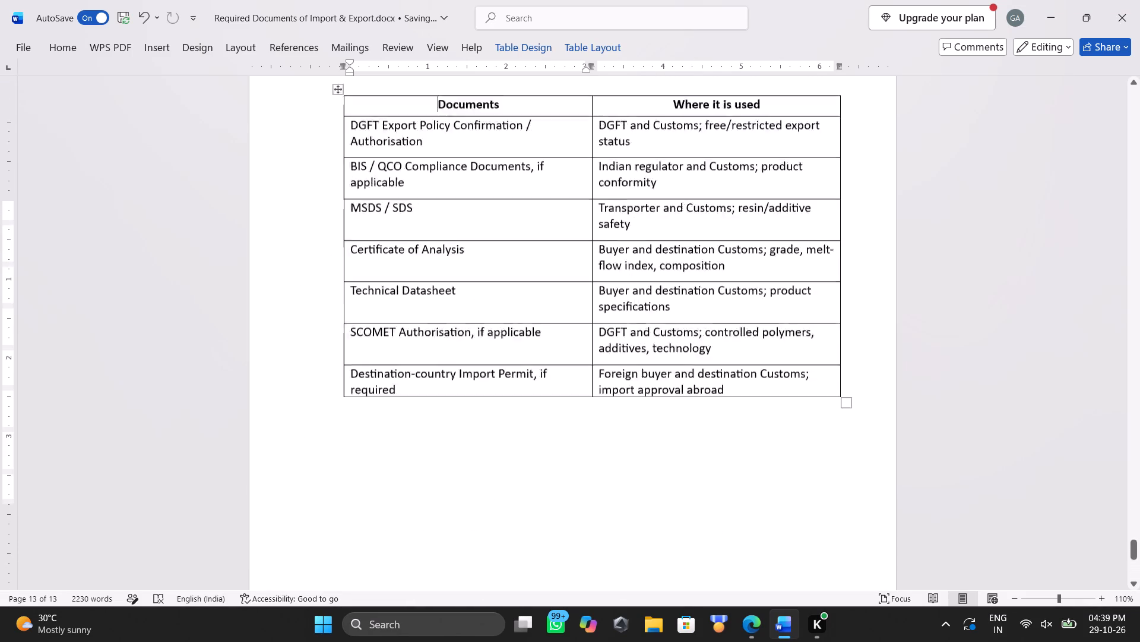
scroll(845, 444, up, 3)
scroll(845, 444, down, 2)
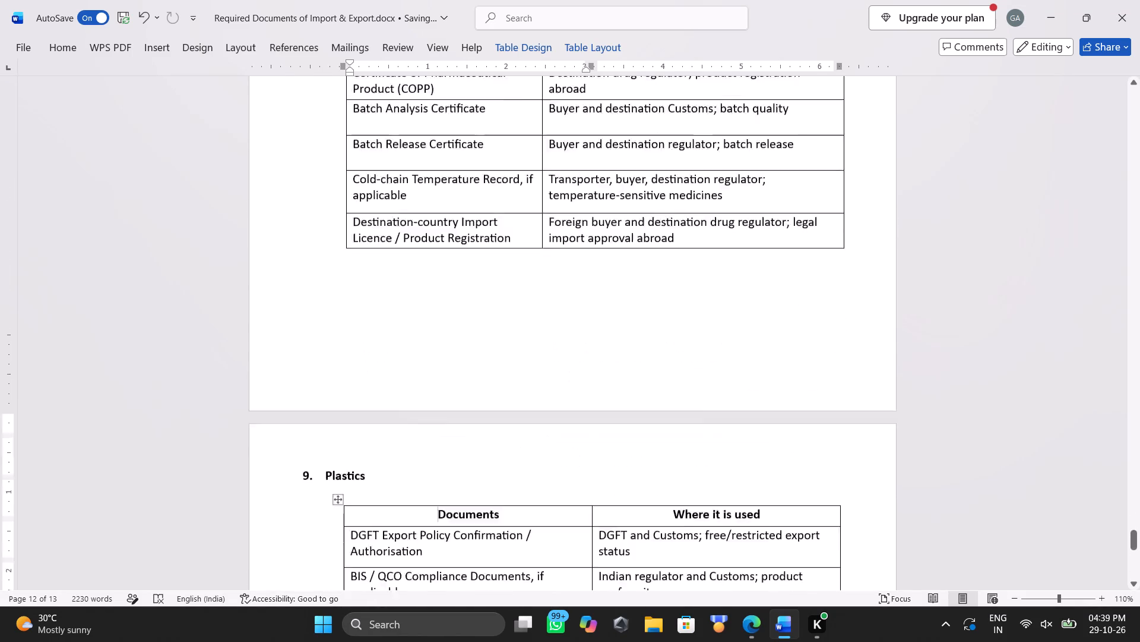
scroll(845, 444, down, 1)
scroll(845, 444, up, 1)
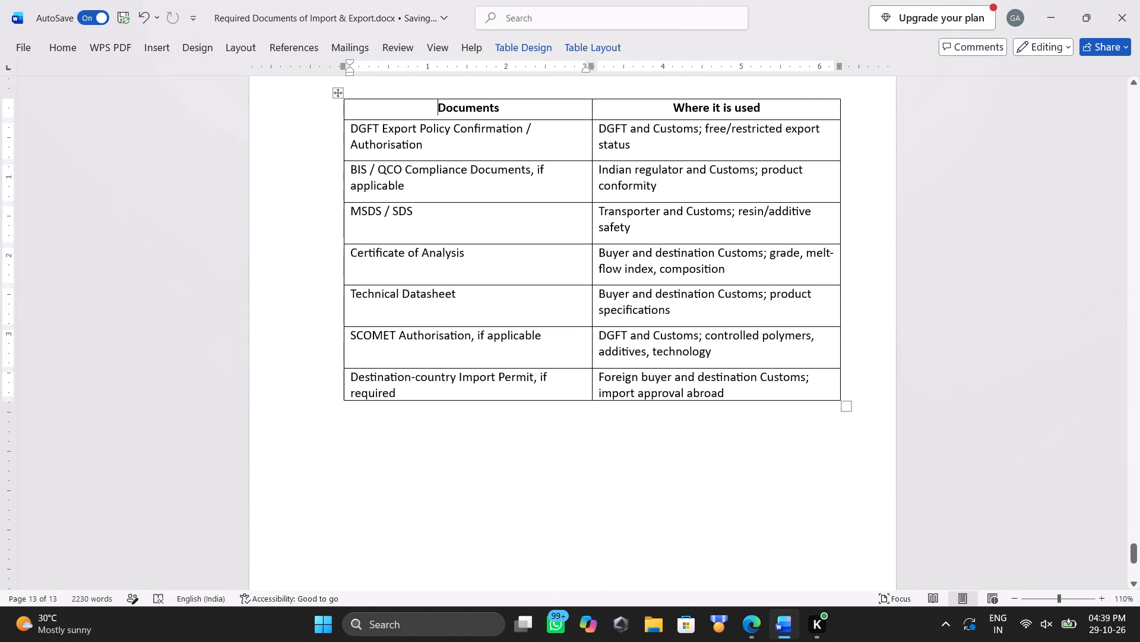
click(846, 411)
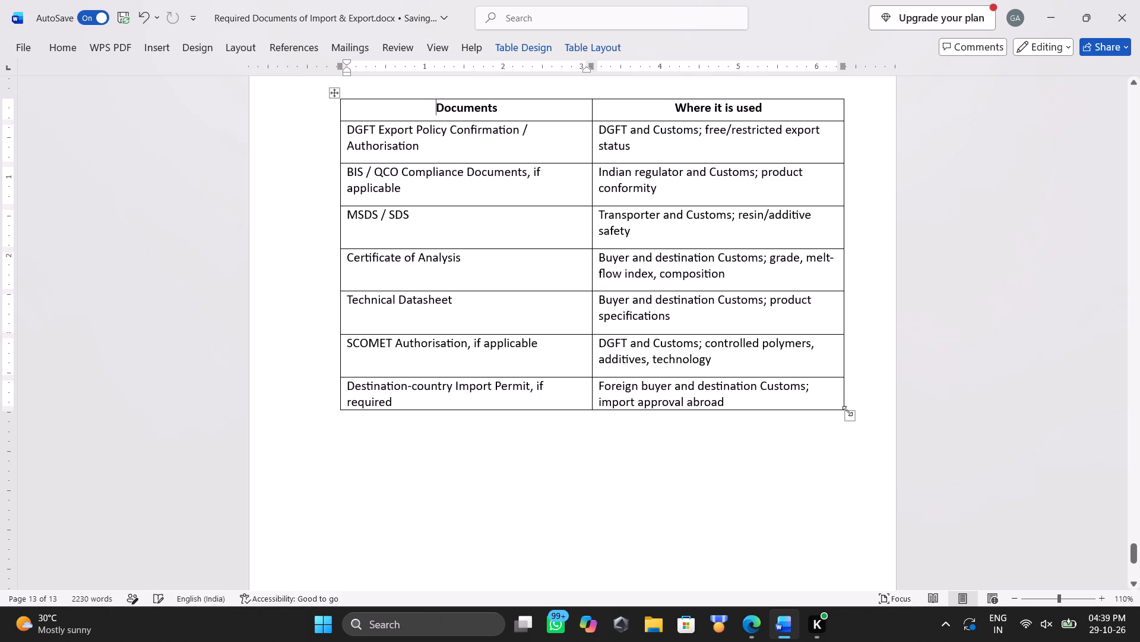
Add the numbered heading "10. Vehicles" on a new line below the Plastics table.
scroll(761, 376, up, 1)
scroll(761, 376, down, 1)
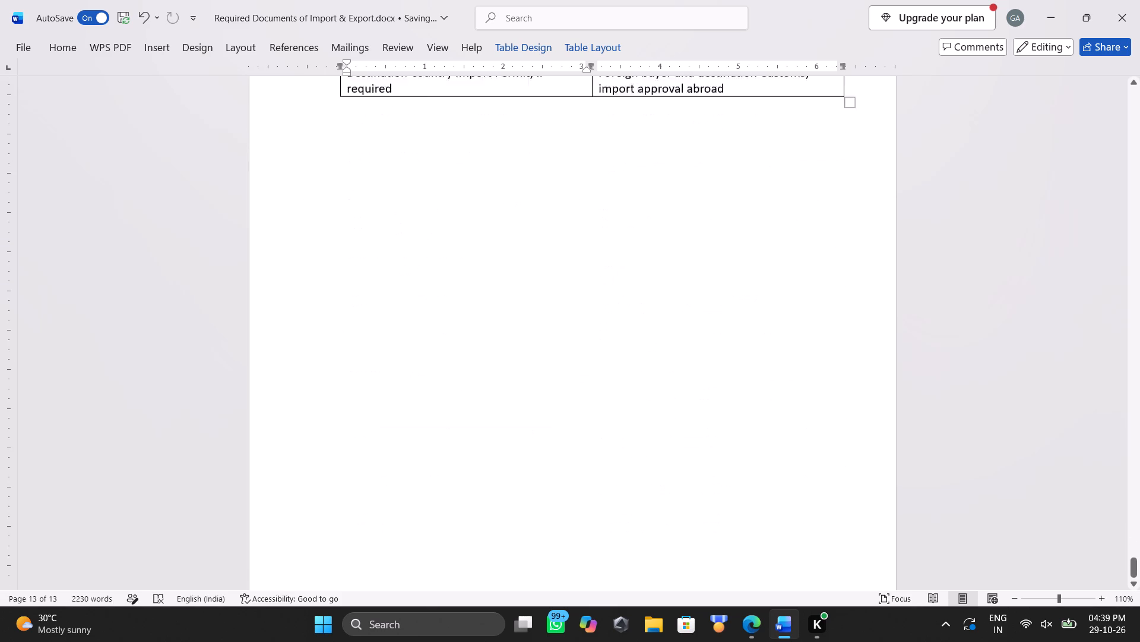
scroll(761, 376, down, 1)
scroll(761, 376, up, 1)
scroll(761, 376, down, 1)
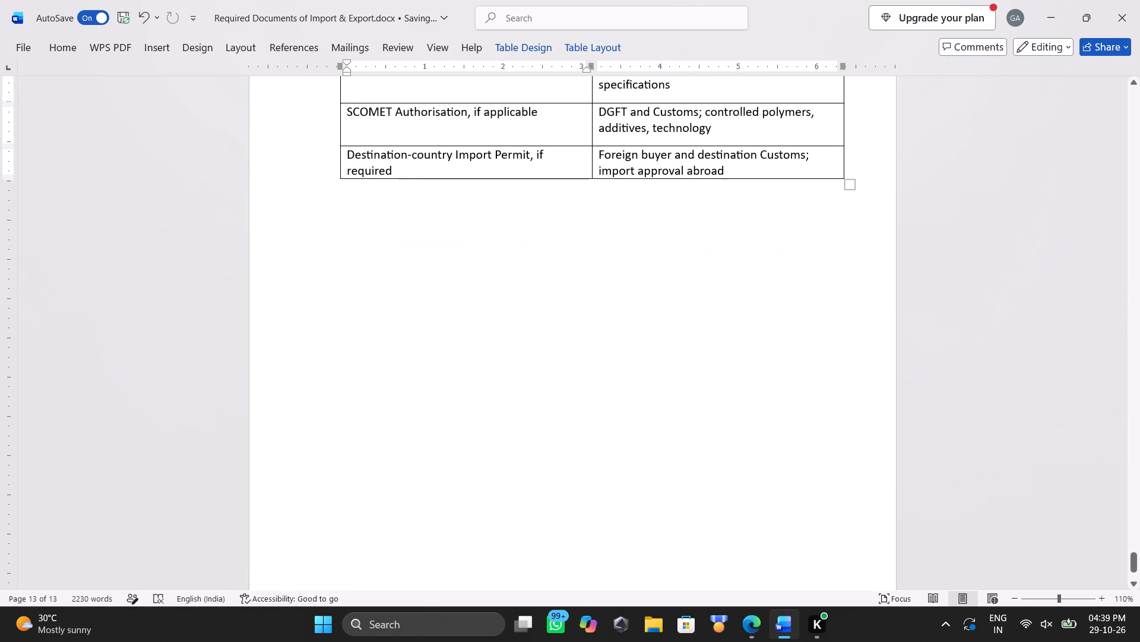
click(483, 257)
key(Return)
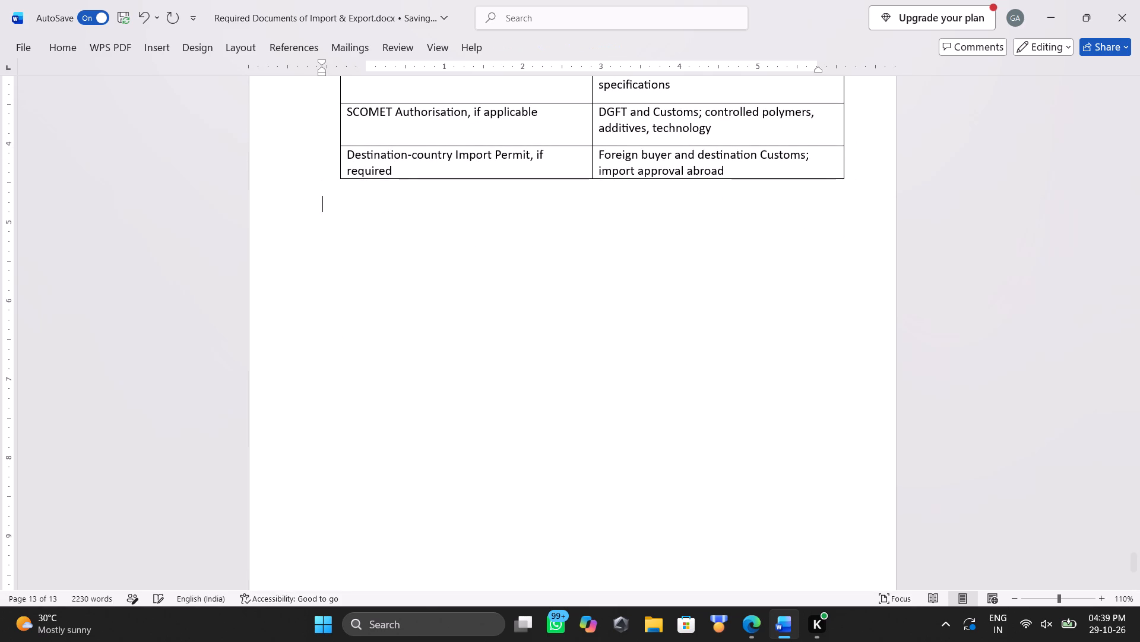
text(10)
key(period)
key(space)
text(Vehicles)
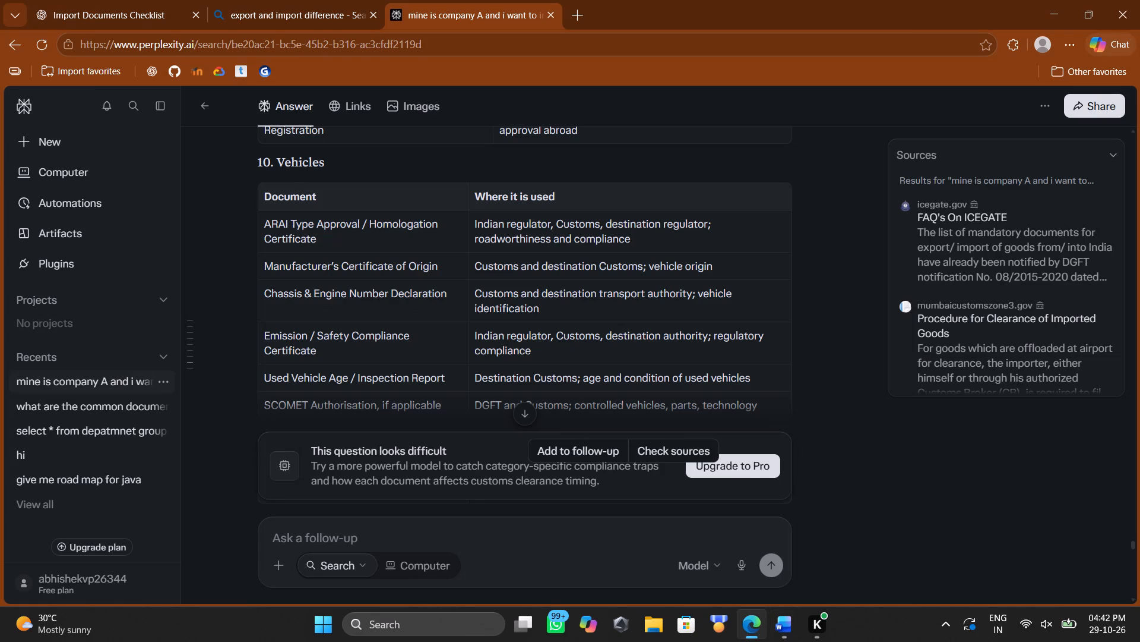
Compare all rows of the Vehicles table in Word with section 10 of the Perplexity answer in Edge.
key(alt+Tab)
scroll(642, 291, down, 1)
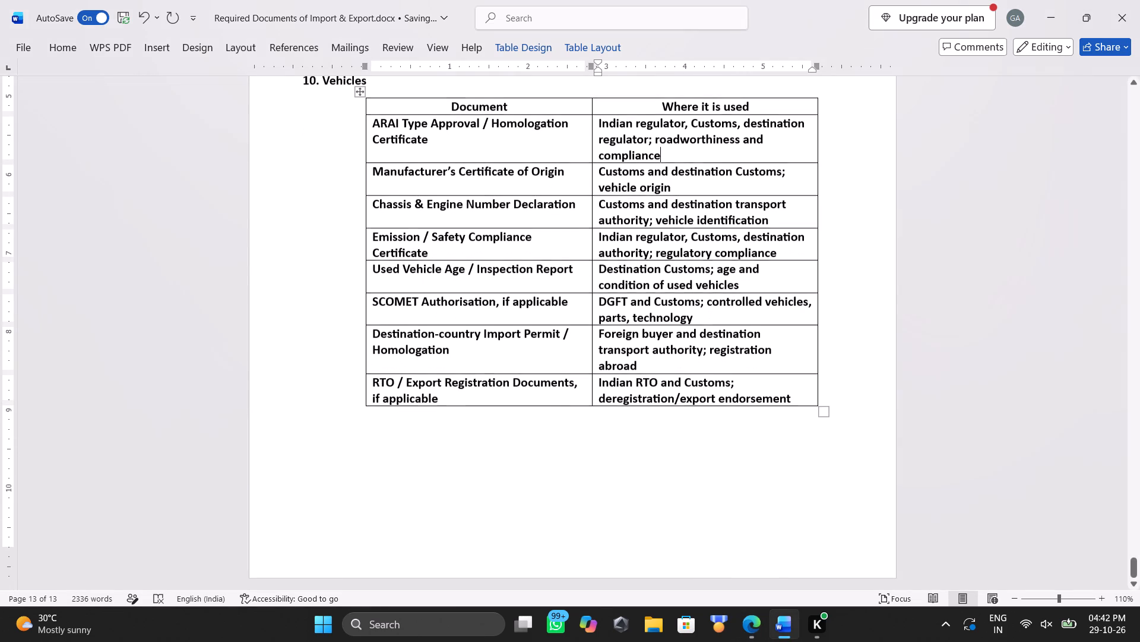
scroll(642, 291, down, 1)
key(alt+Tab)
scroll(642, 291, down, 1)
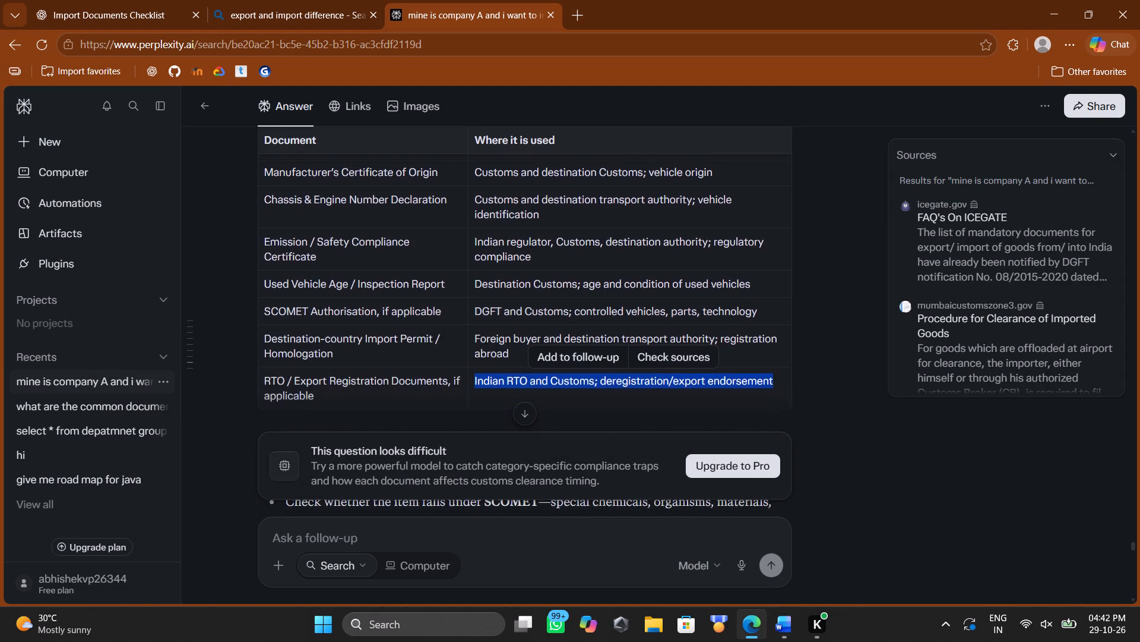
scroll(642, 291, down, 1)
key(alt+Tab)
key(alt+Tab)
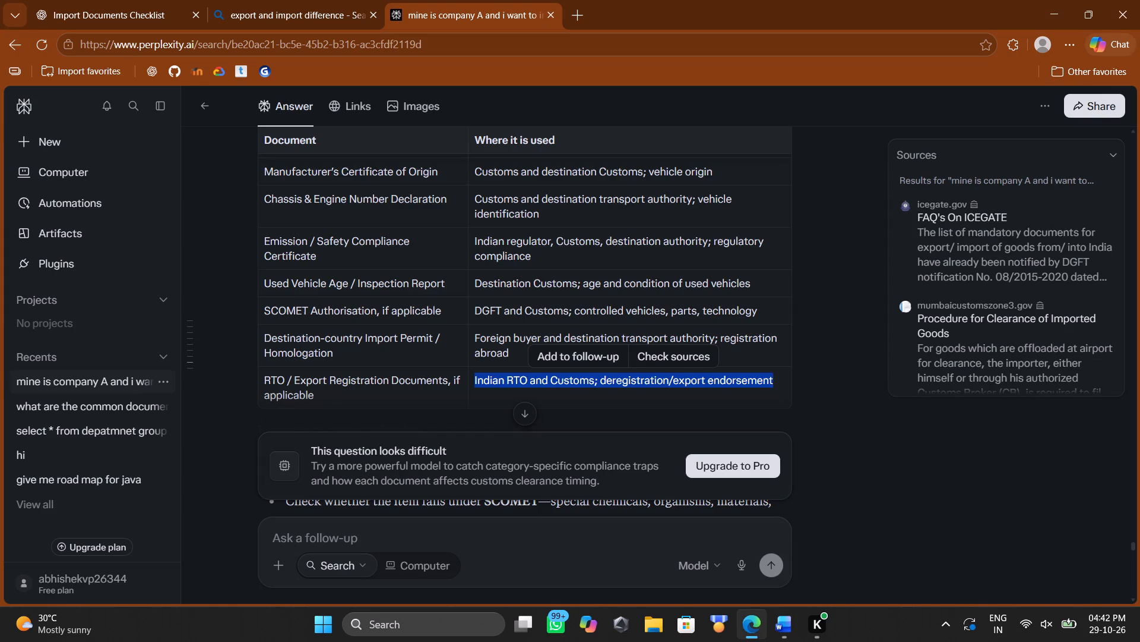
key(alt+Tab)
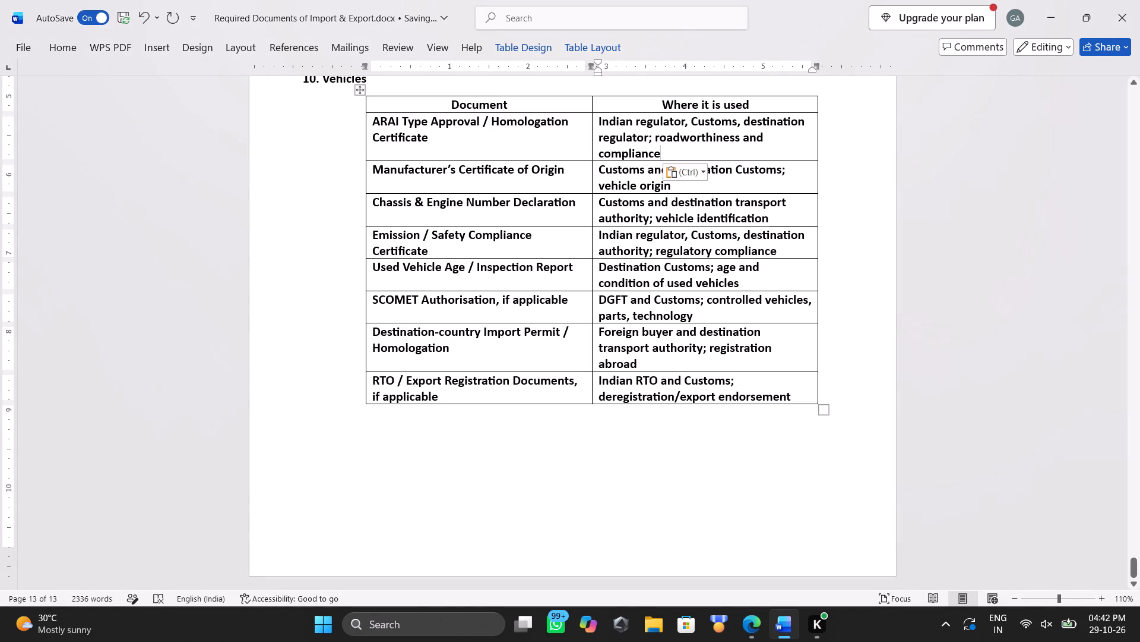
Remove the bold formatting from all rows below the header in the section 10 Vehicles table.
drag(372, 122, 762, 427)
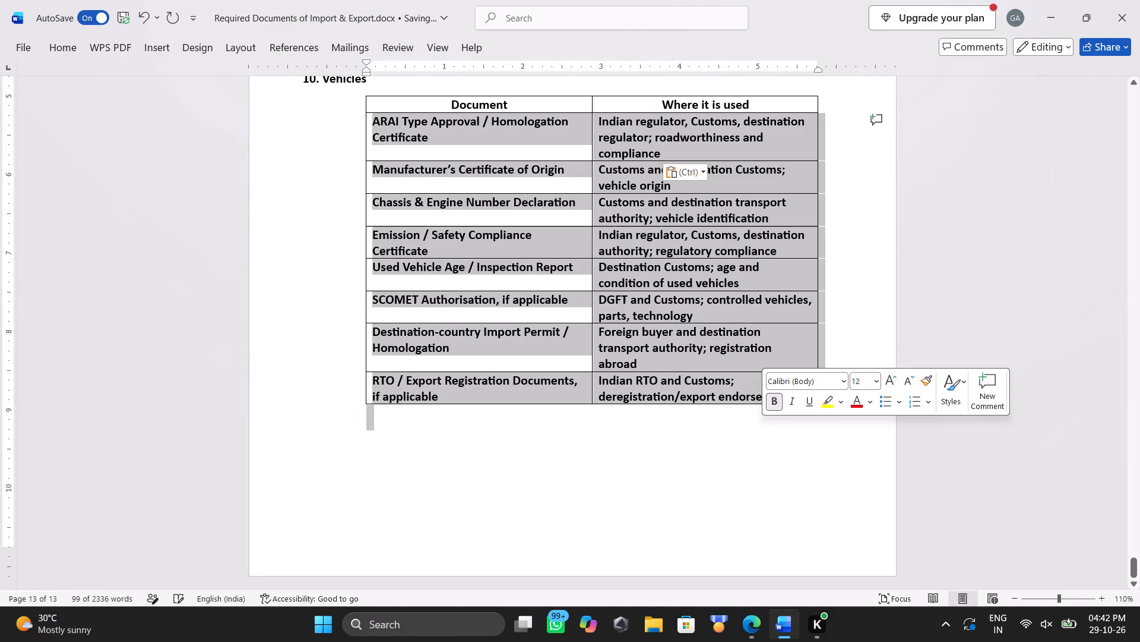
key(ctrl+b)
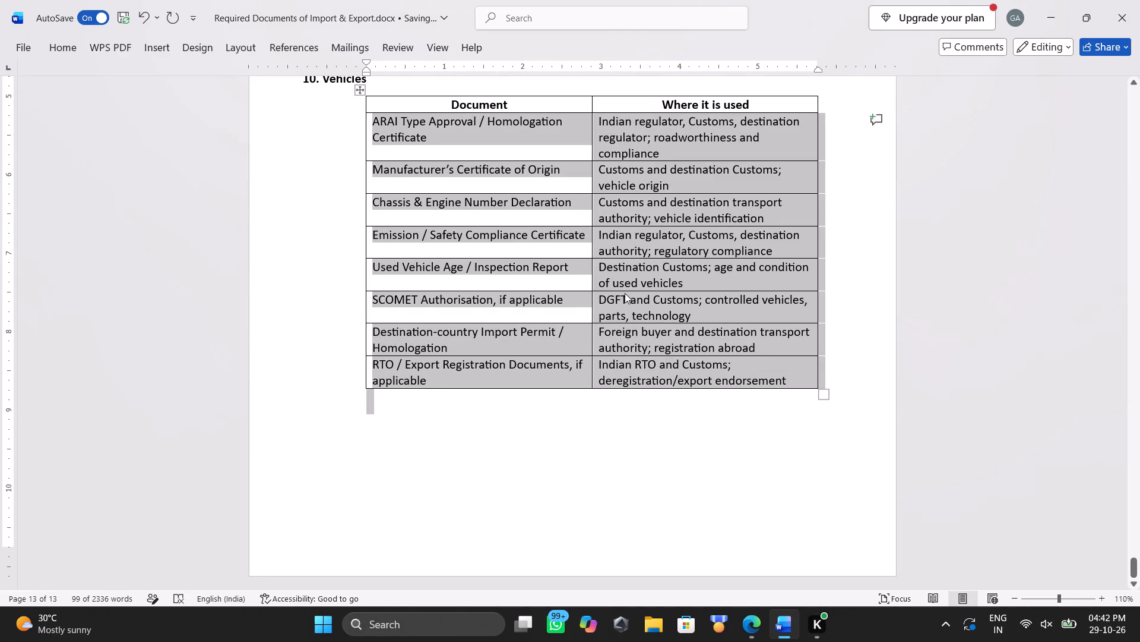
scroll(654, 353, up, 1)
key(ctrl+e)
key(ctrl+e)
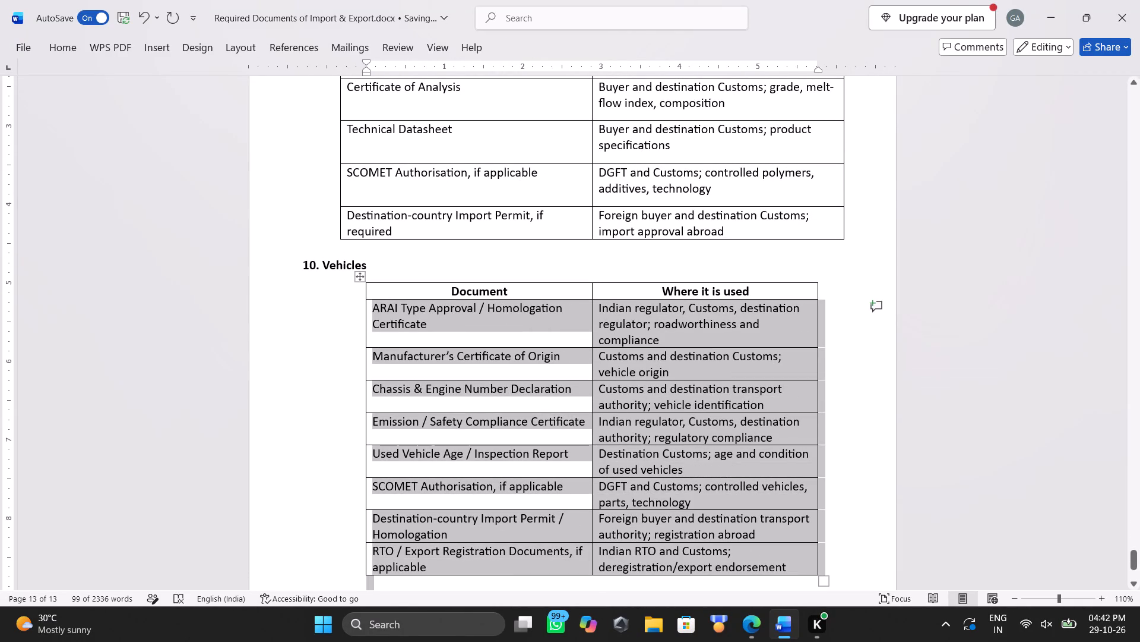
click(573, 264)
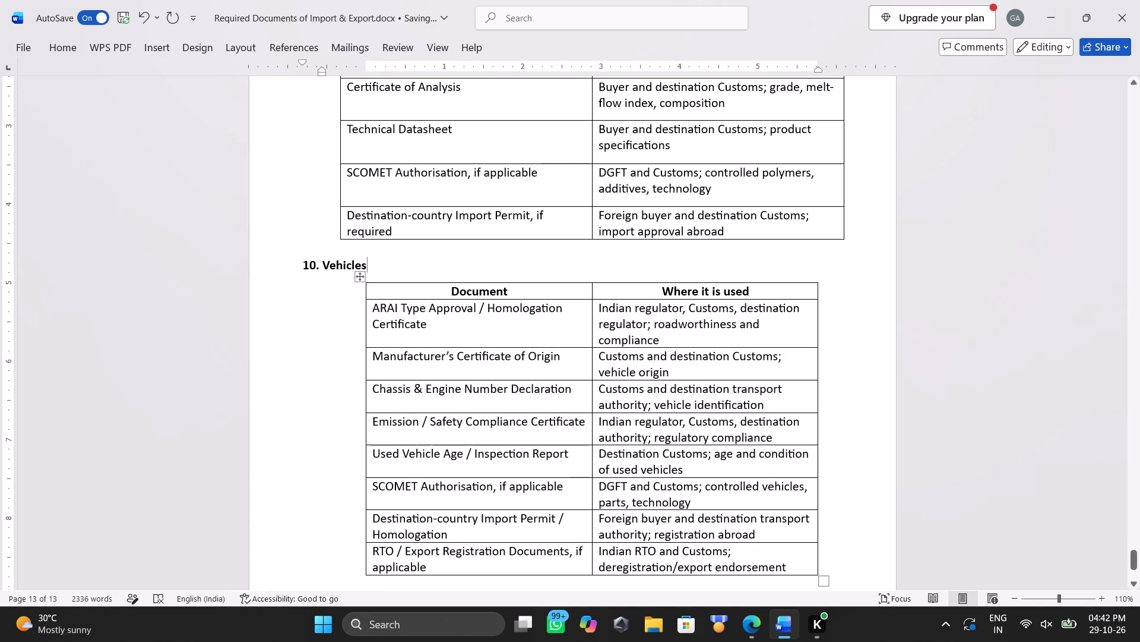
Narrow the Document column of the Vehicles table, giving the extra width to the Where it is used column.
click(591, 298)
drag(591, 298, 572, 300)
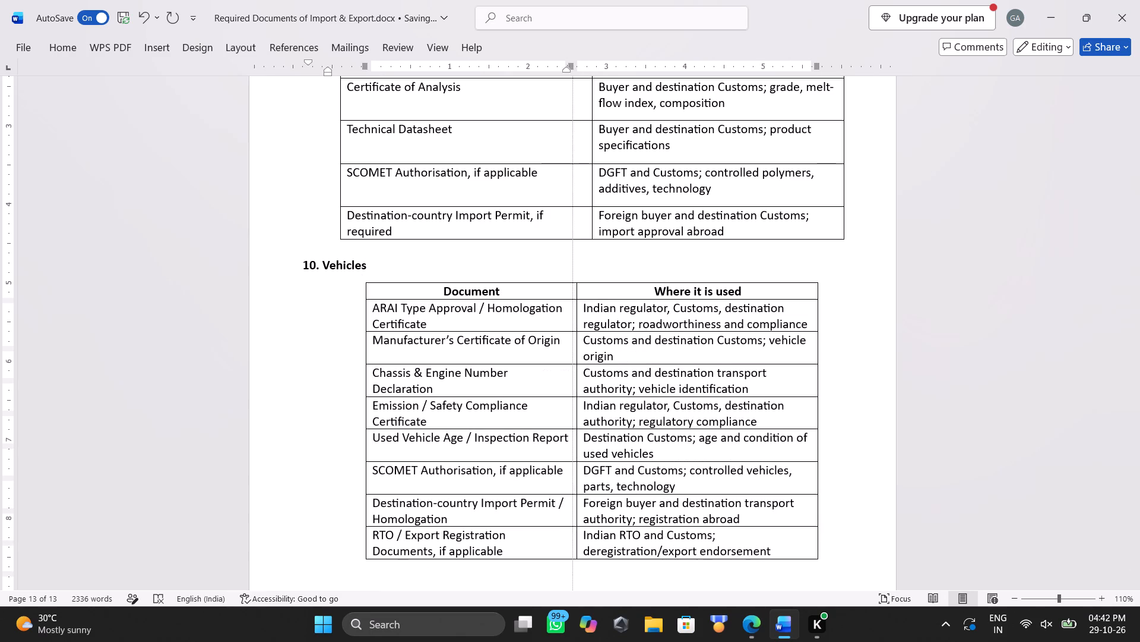
drag(572, 300, 552, 309)
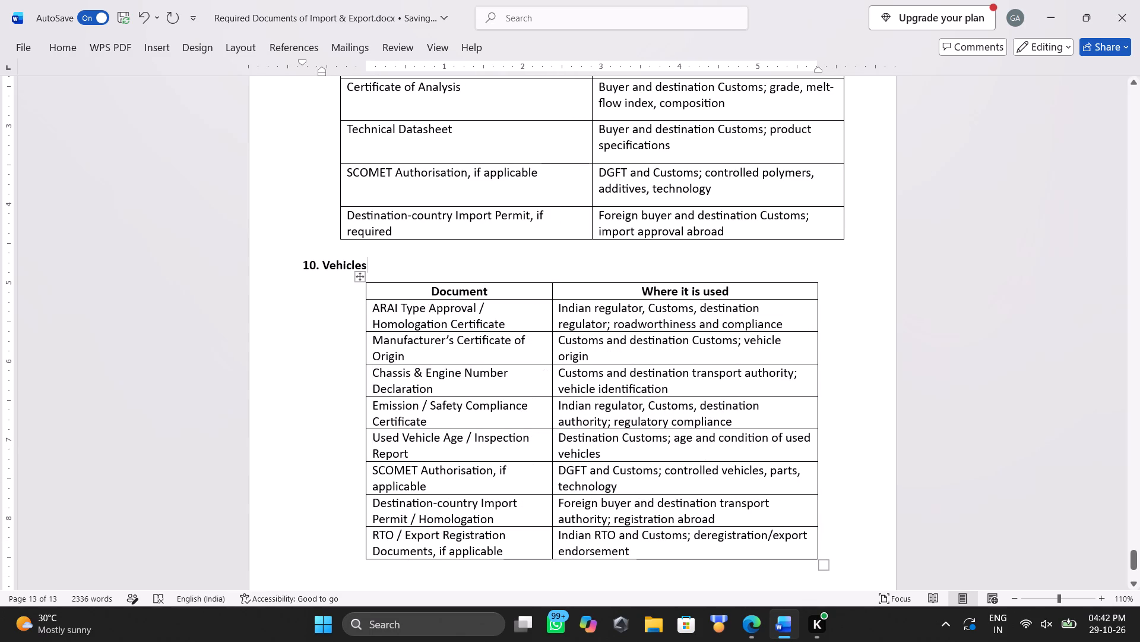
Align the Vehicles table with the Plastics table above by moving it leftward and enlarging it to about the same width.
drag(359, 276, 340, 281)
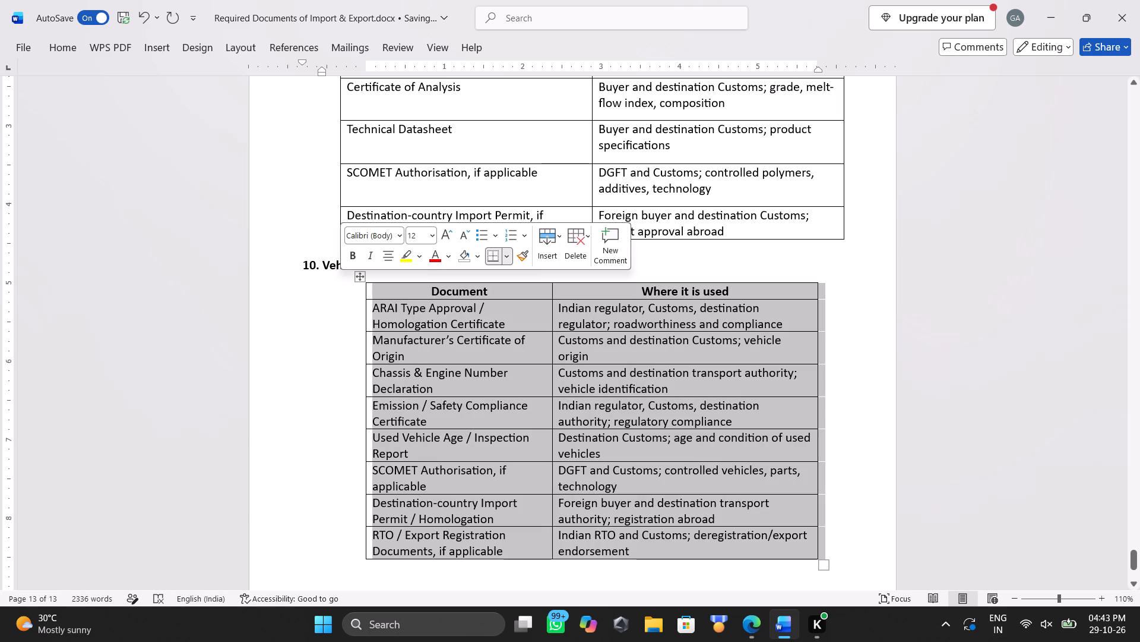
drag(363, 276, 339, 282)
scroll(494, 357, down, 1)
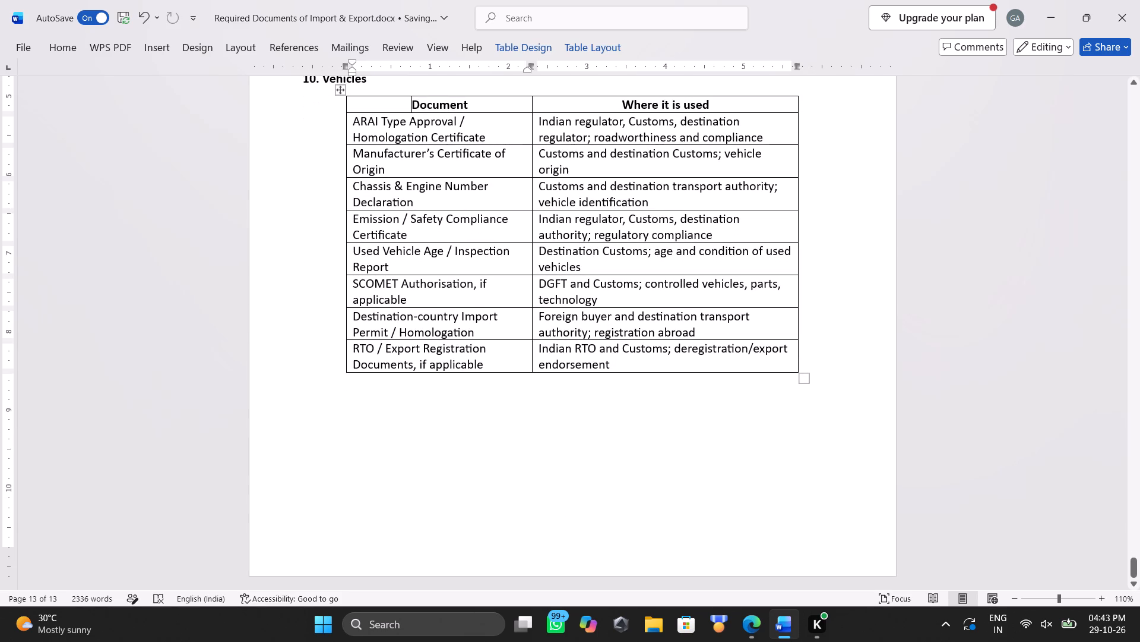
scroll(804, 381, up, 1)
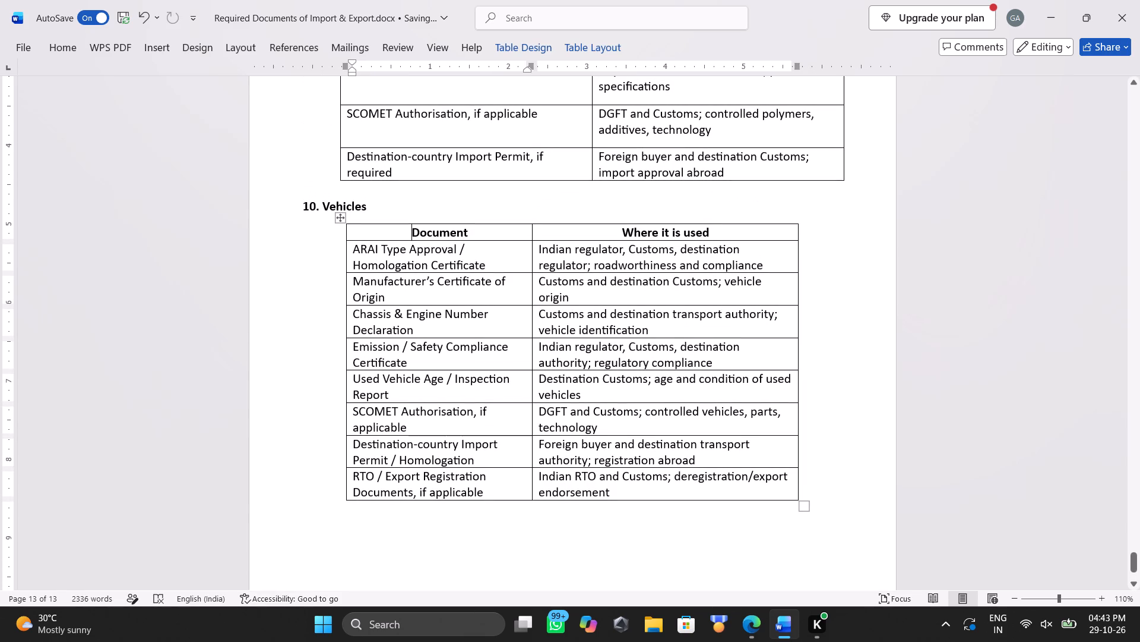
drag(800, 506, 847, 464)
Review the export product tables from Vehicles back up to the Common documents for exports table, checking their layout.
scroll(798, 414, up, 1)
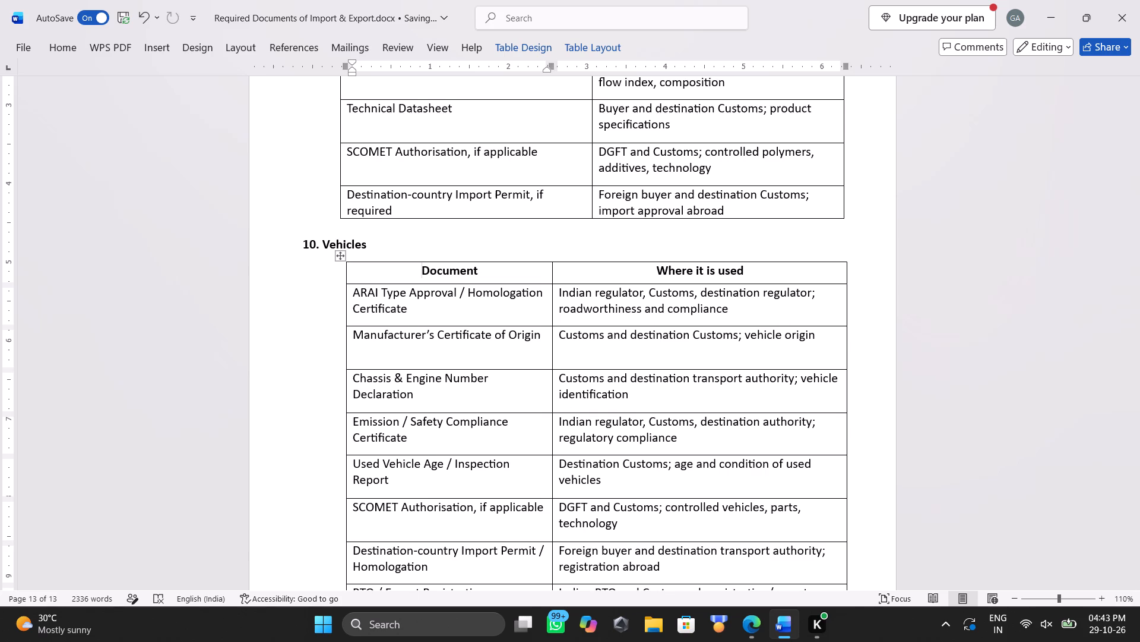
scroll(798, 414, up, 3)
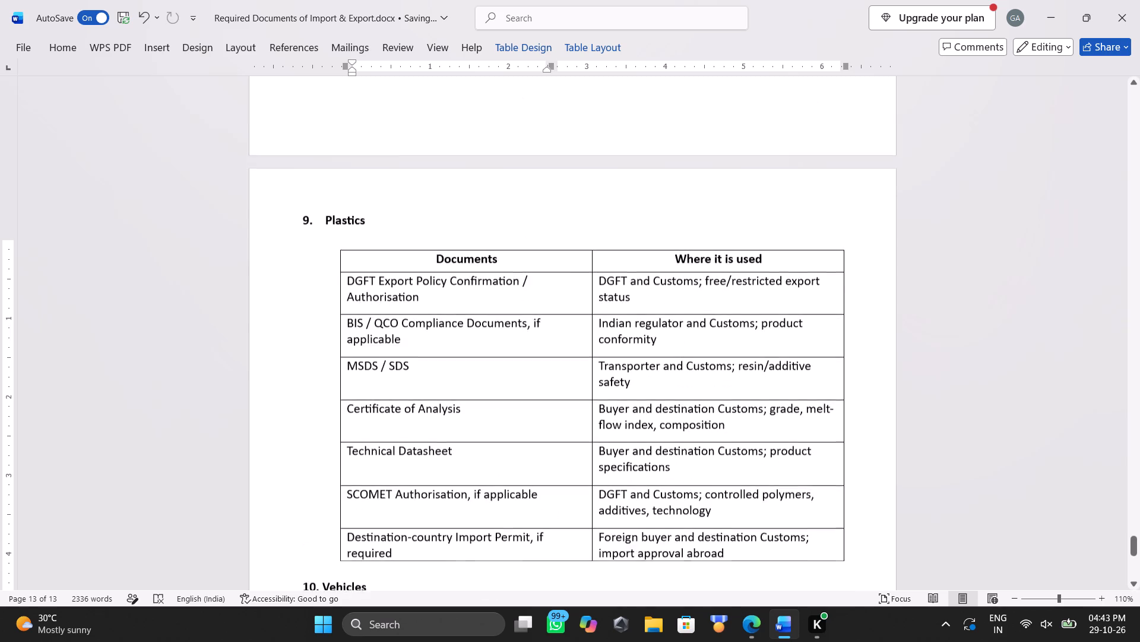
scroll(798, 414, down, 1)
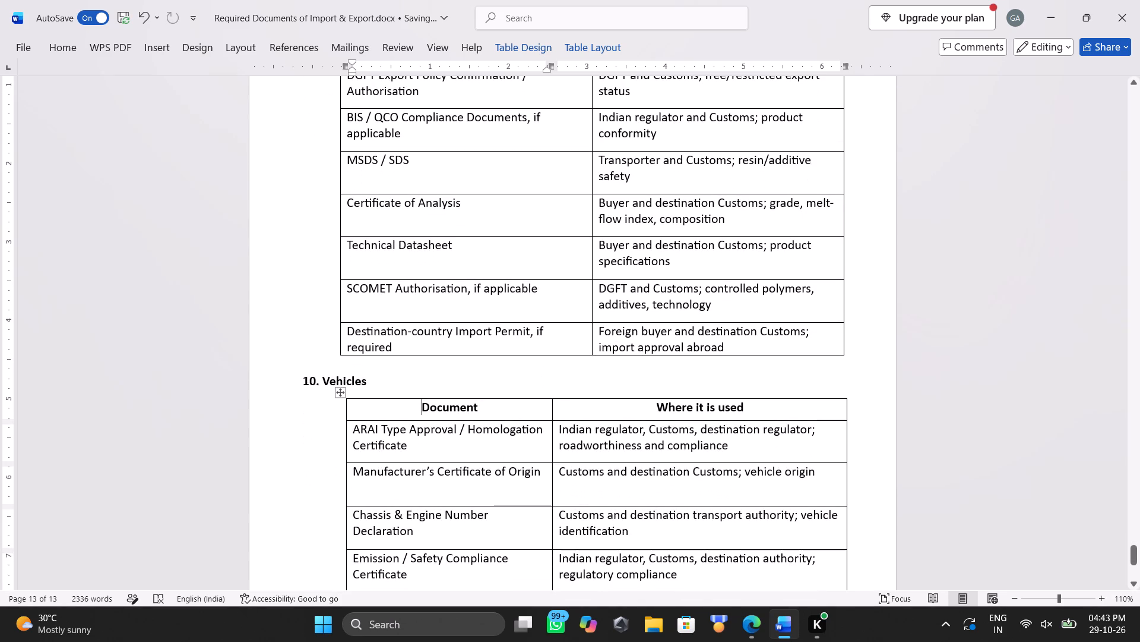
scroll(798, 414, up, 3)
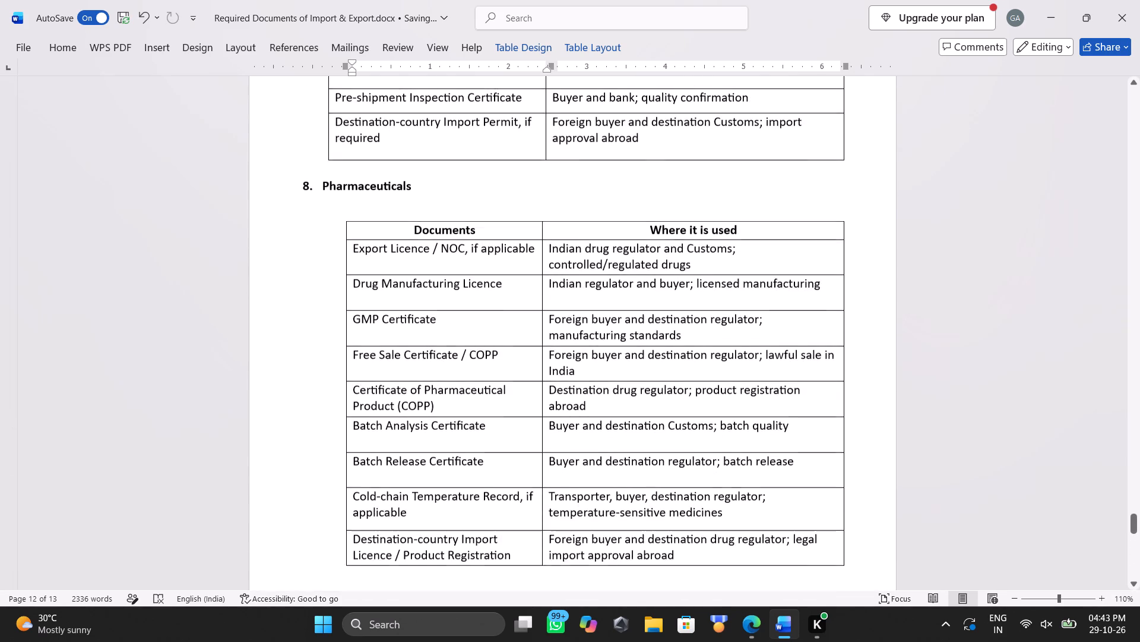
scroll(798, 414, up, 3)
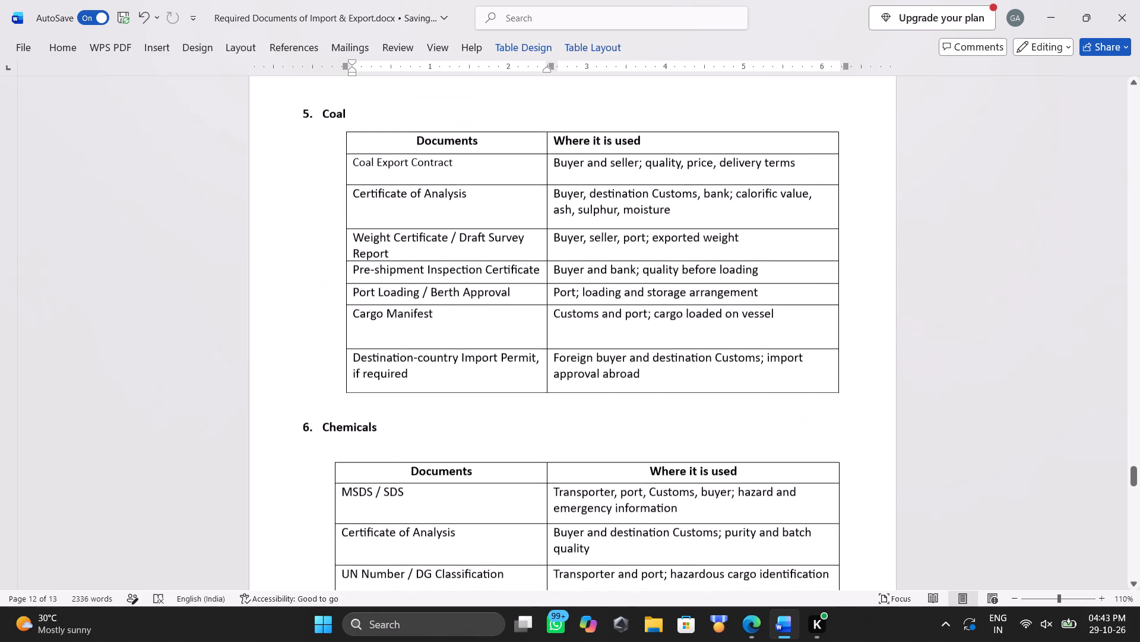
scroll(798, 414, up, 5)
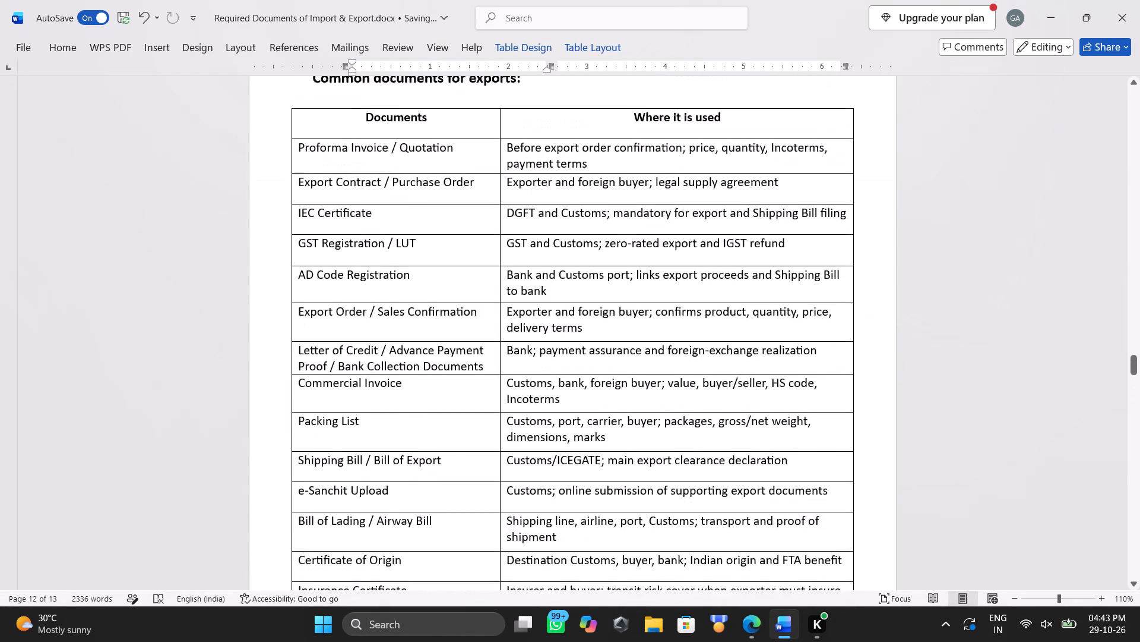
Review the import half of the document, from its Vehicles table back up to the IMPORT title on the first page.
scroll(798, 414, up, 1)
scroll(798, 414, down, 1)
scroll(798, 414, up, 2)
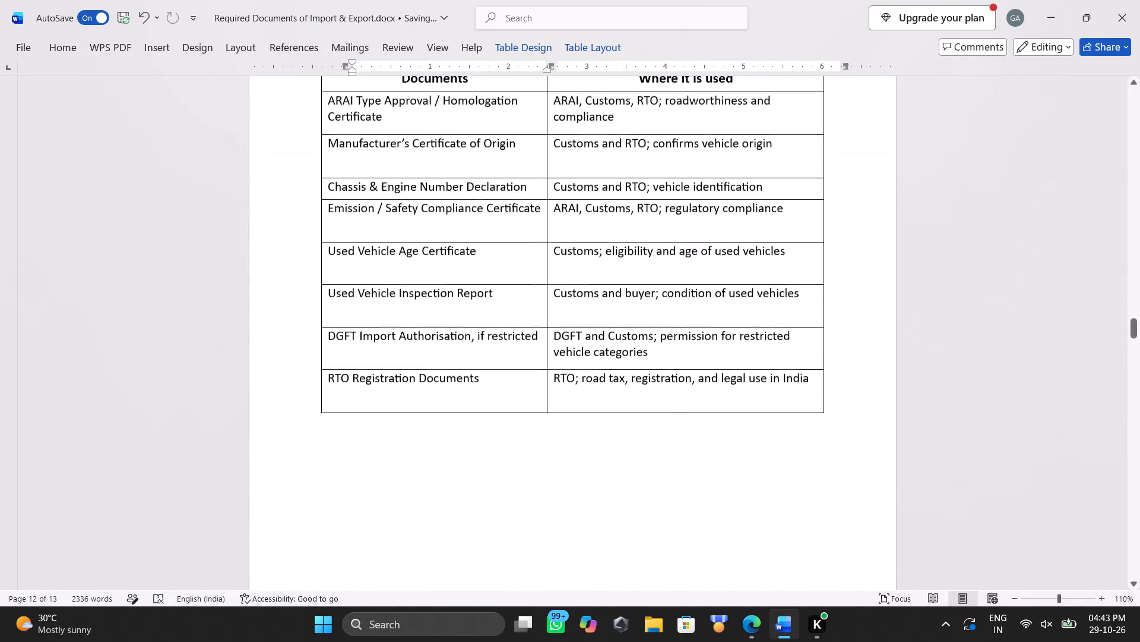
scroll(798, 414, up, 3)
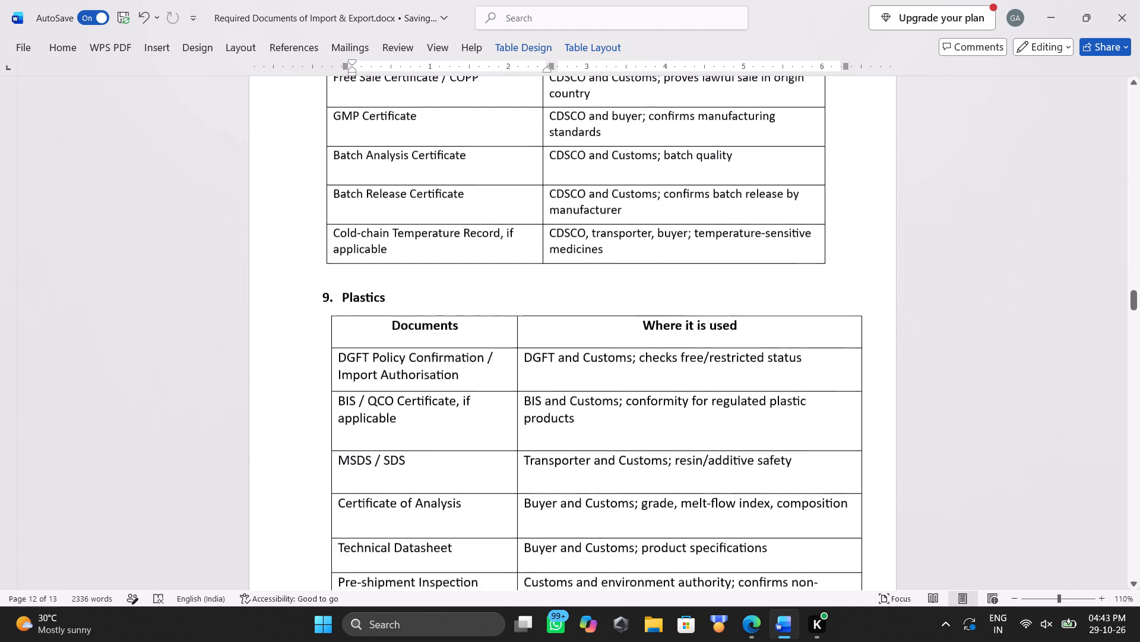
scroll(798, 414, up, 5)
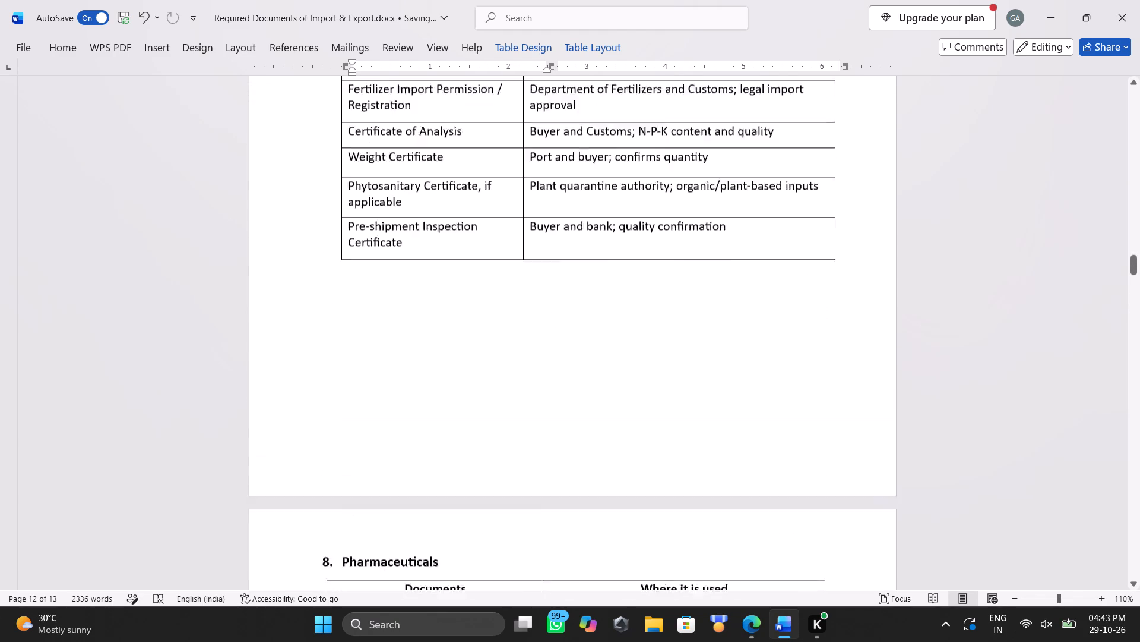
scroll(798, 414, up, 4)
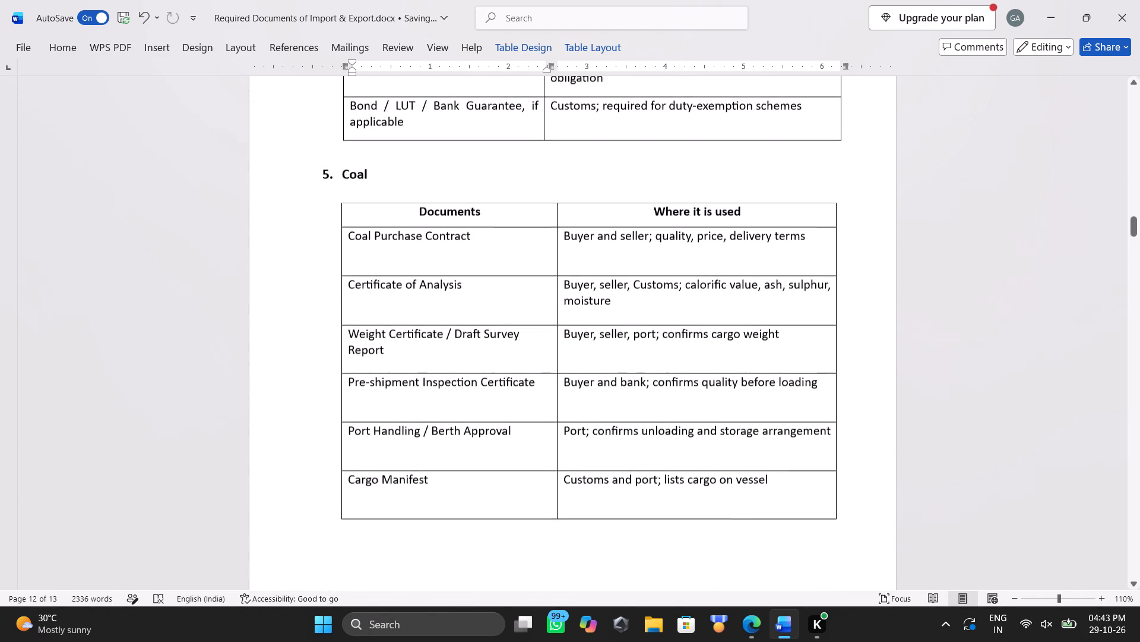
scroll(798, 414, up, 3)
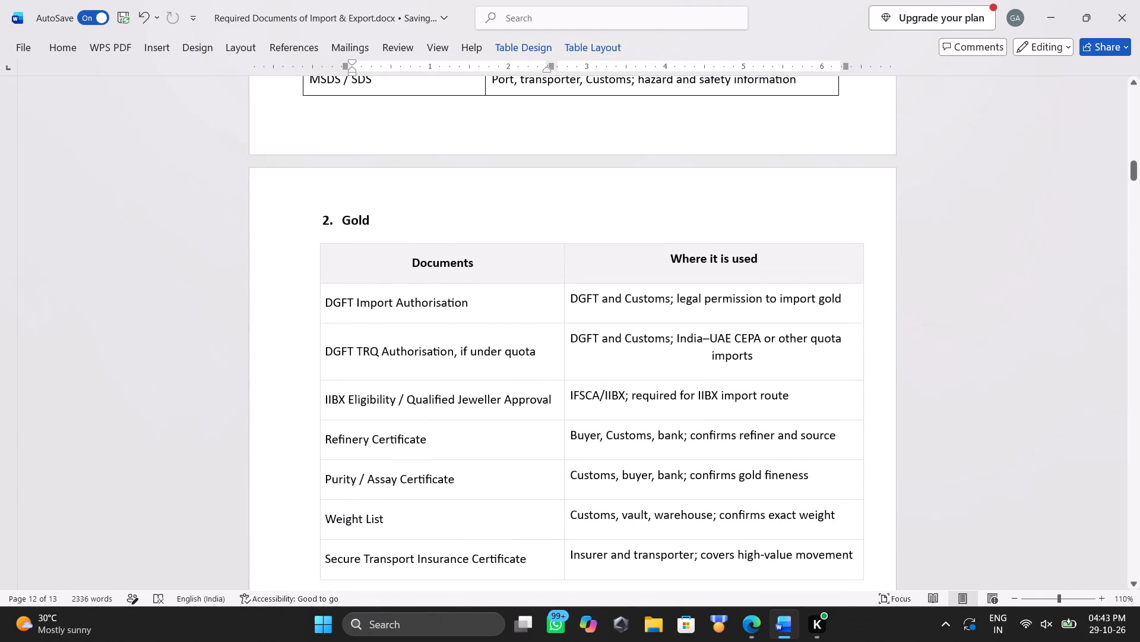
scroll(798, 414, up, 3)
scroll(798, 414, down, 1)
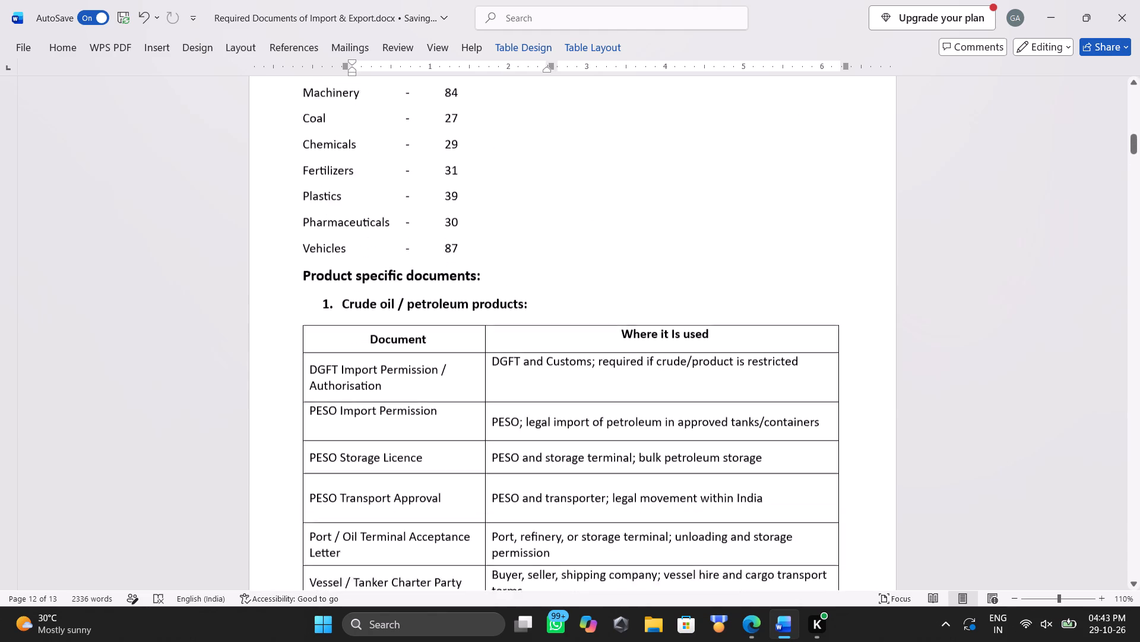
scroll(798, 414, down, 3)
scroll(798, 414, up, 2)
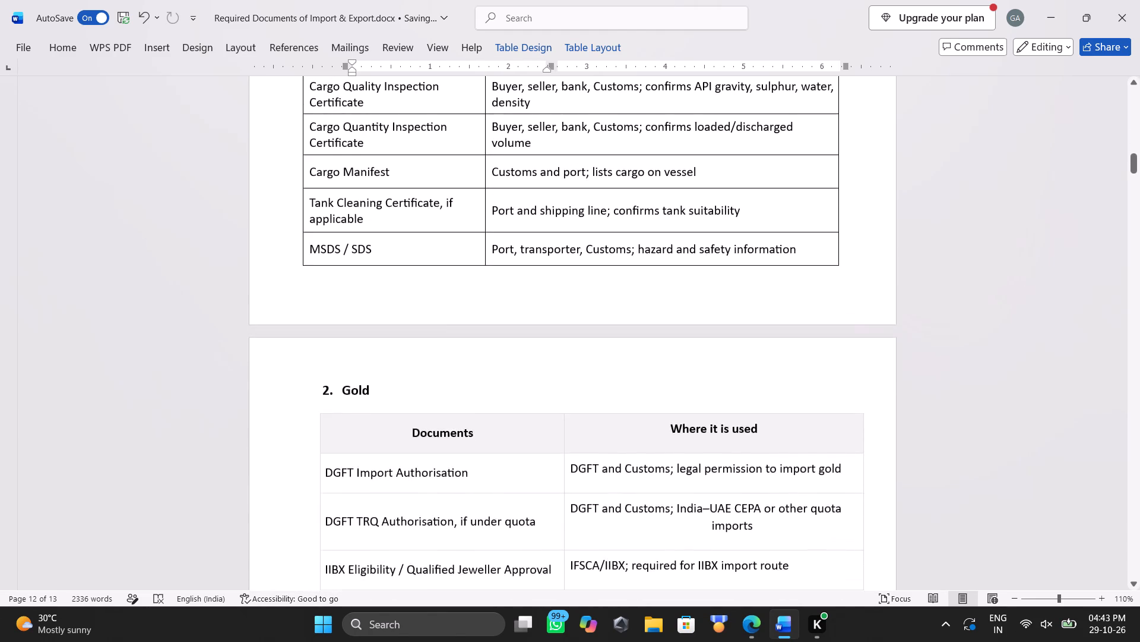
scroll(798, 414, up, 2)
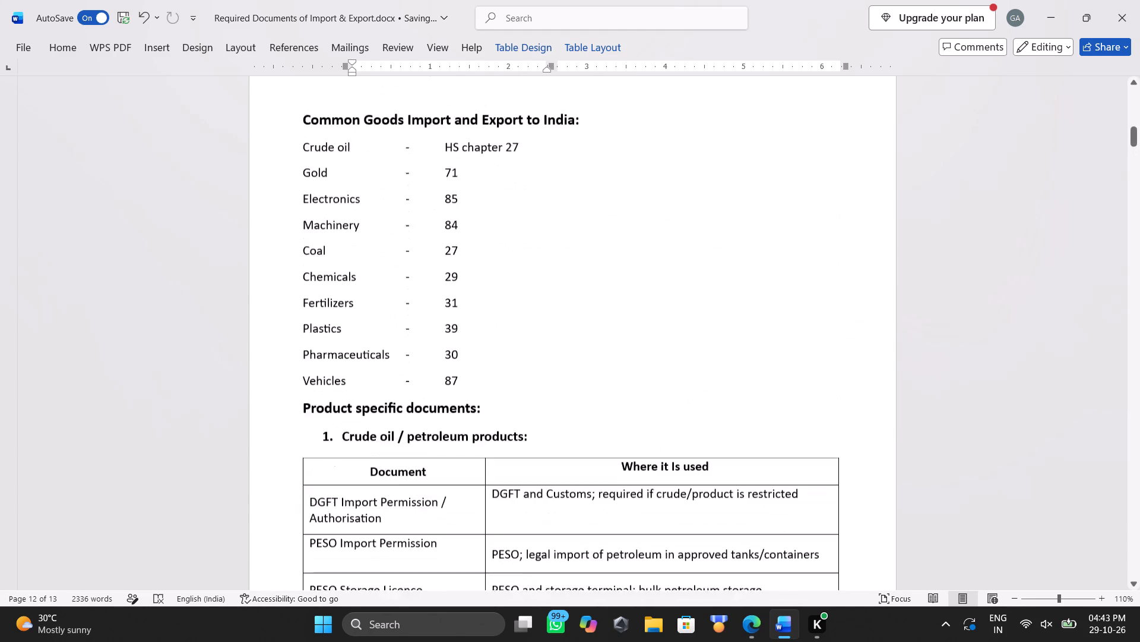
scroll(798, 414, up, 2)
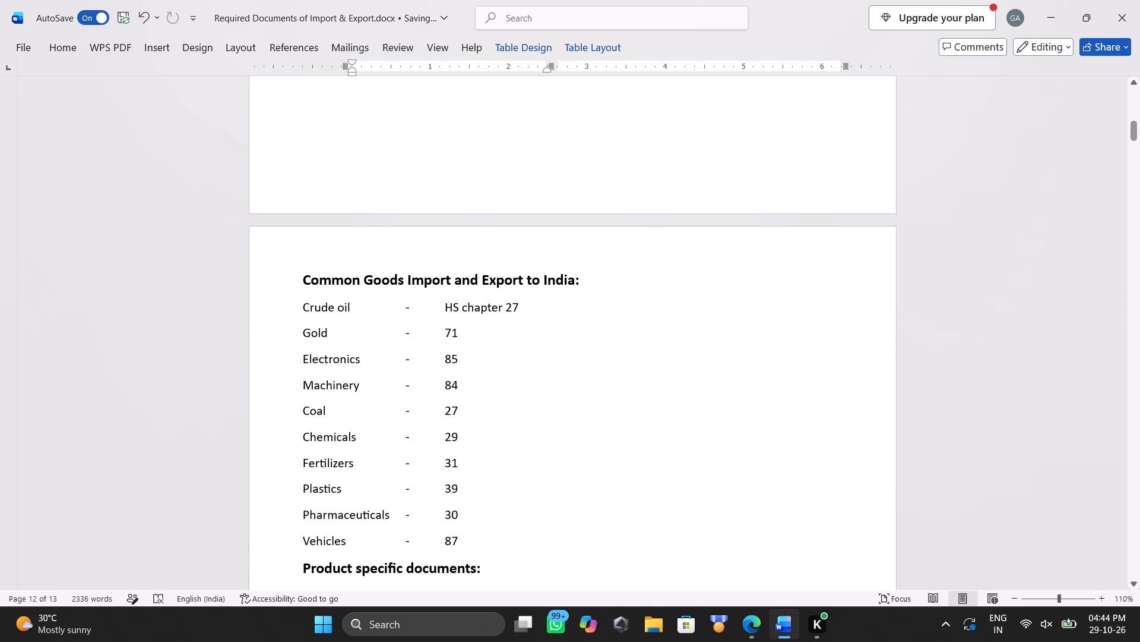
scroll(358, 333, up, 1)
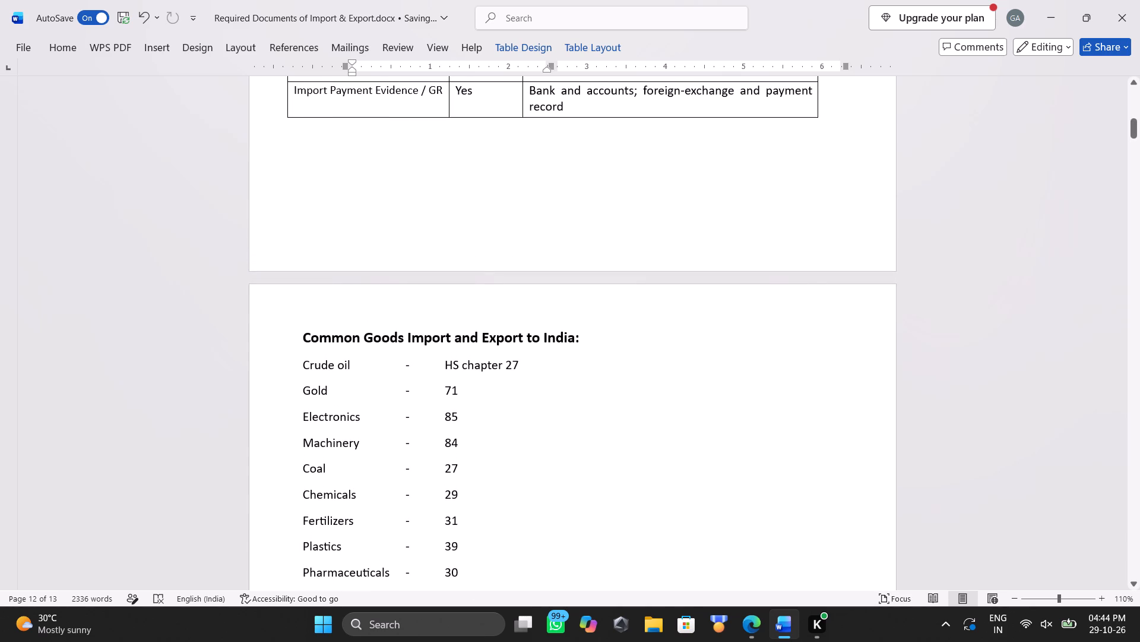
scroll(423, 347, up, 2)
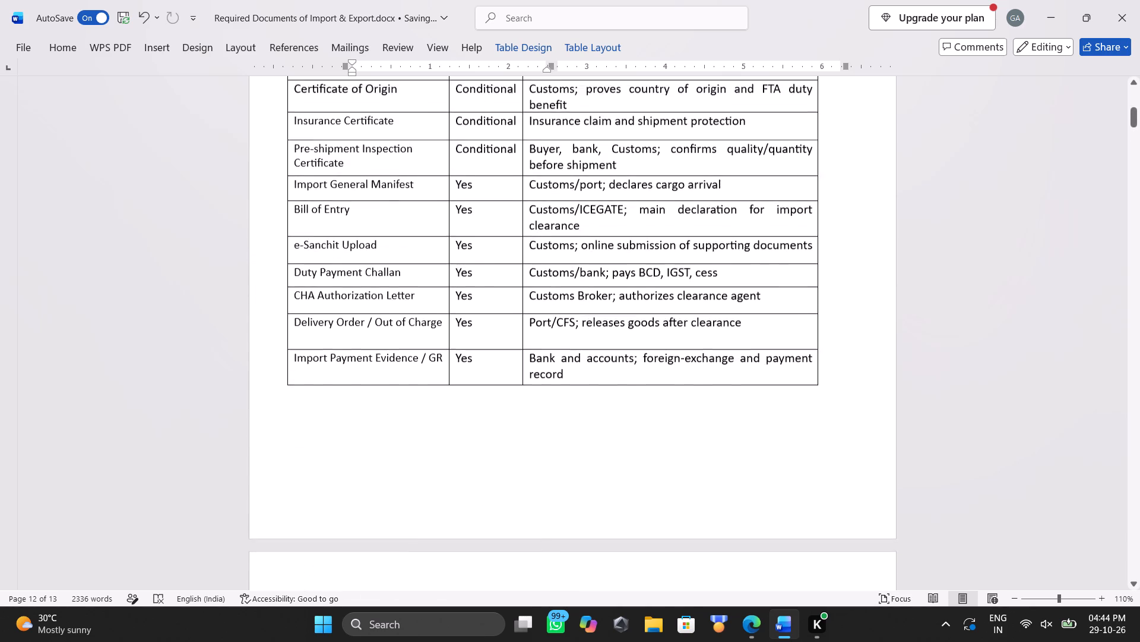
scroll(423, 347, up, 3)
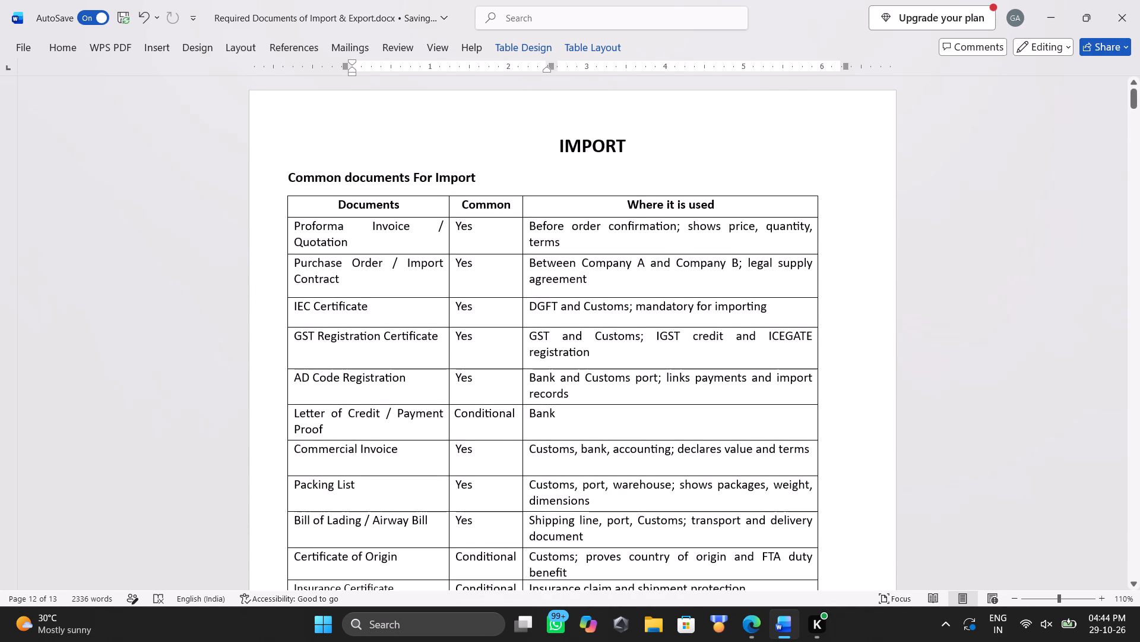
scroll(423, 347, up, 3)
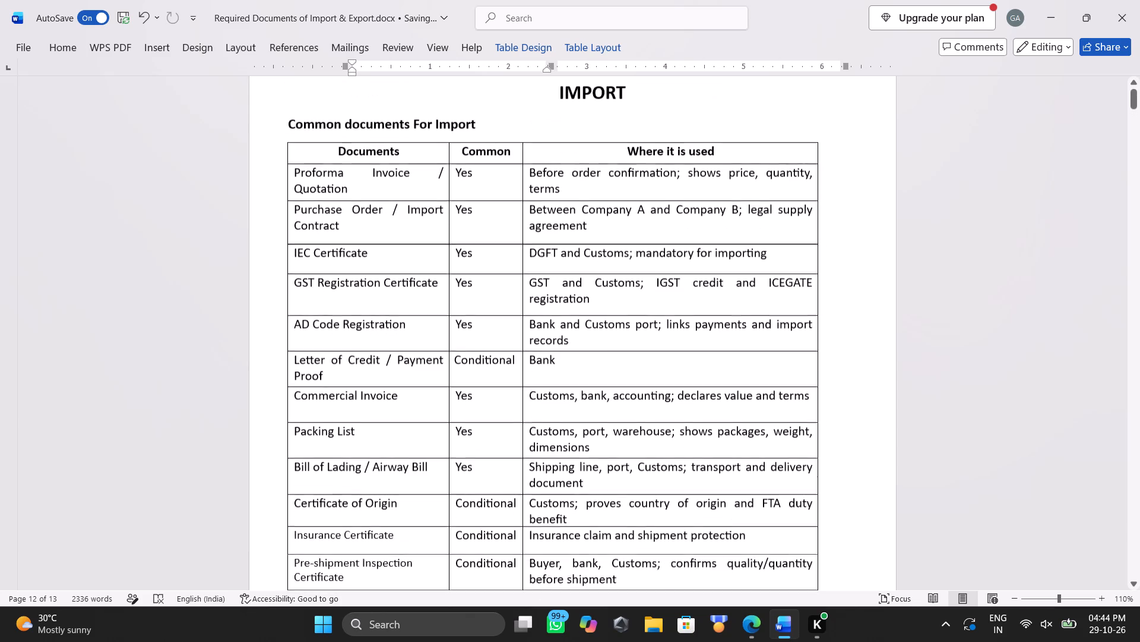
scroll(423, 347, up, 2)
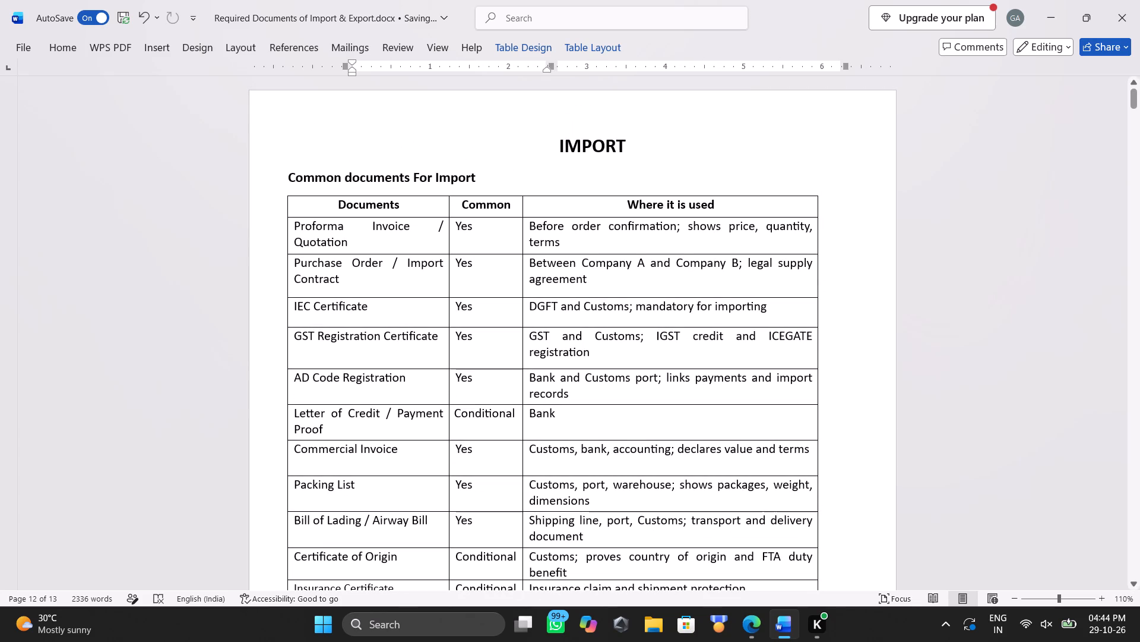
Extend the heading above the first import table to read "Common documents For Import To India".
click(482, 179)
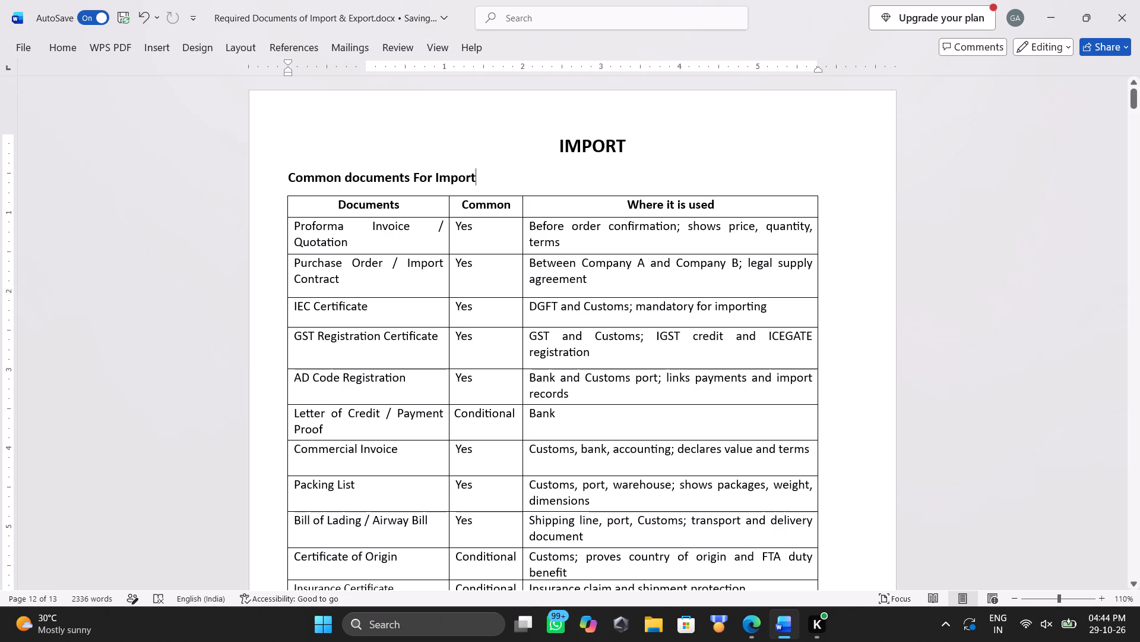
key(space)
text(to)
key(BackSpace)
key(BackSpace)
text(To India)
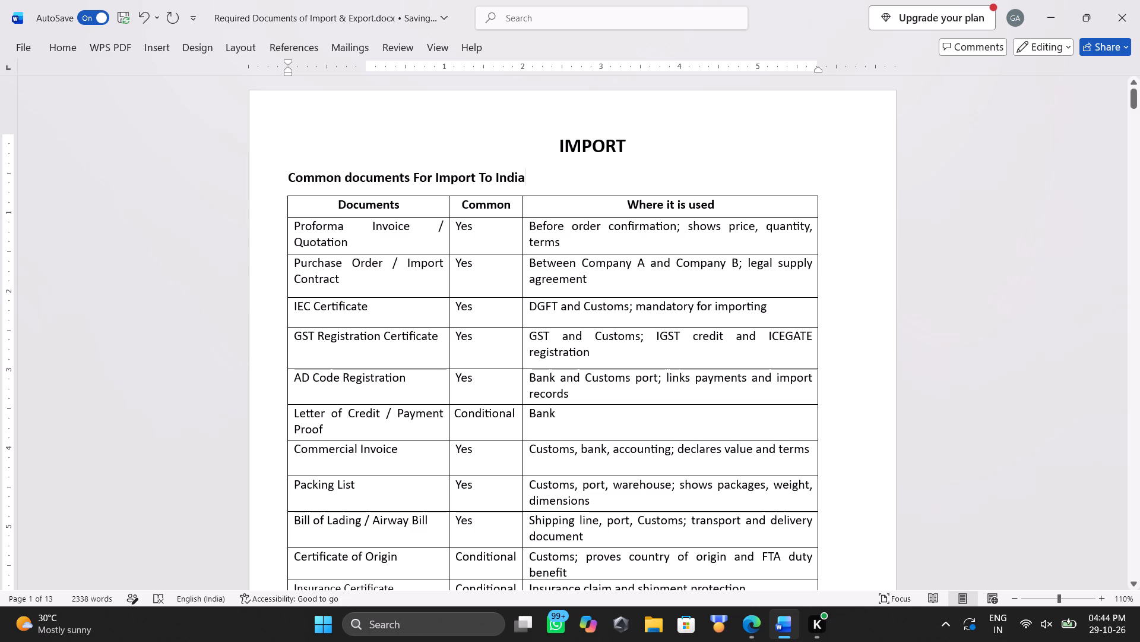
Switch to Edge and look through the export and import difference search results and the other reference pages.
click(749, 610)
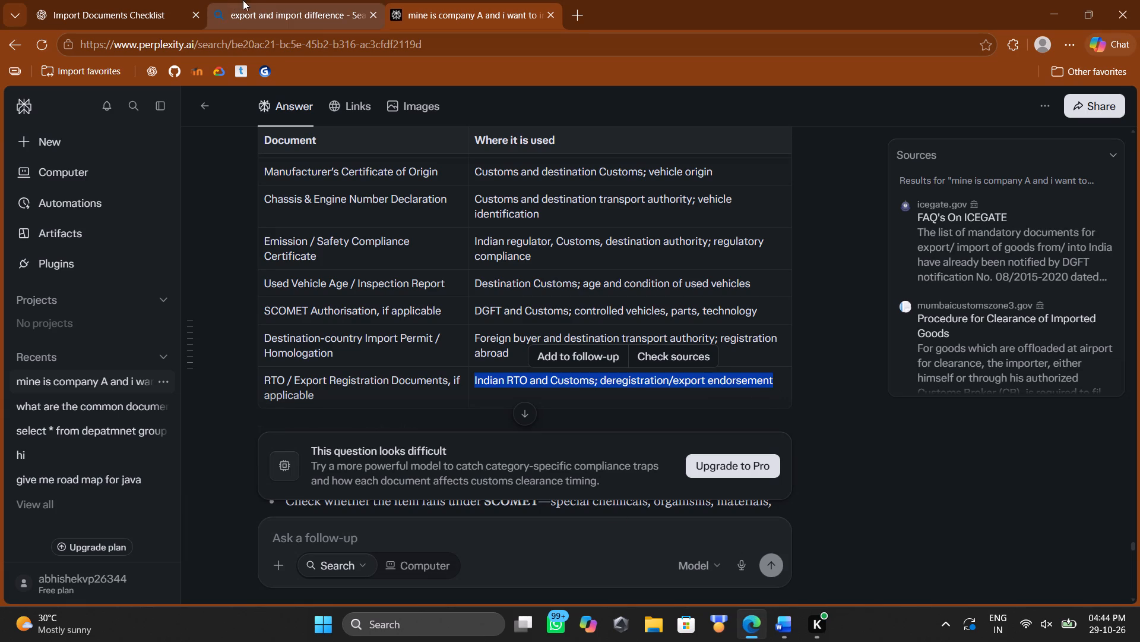
click(264, 8)
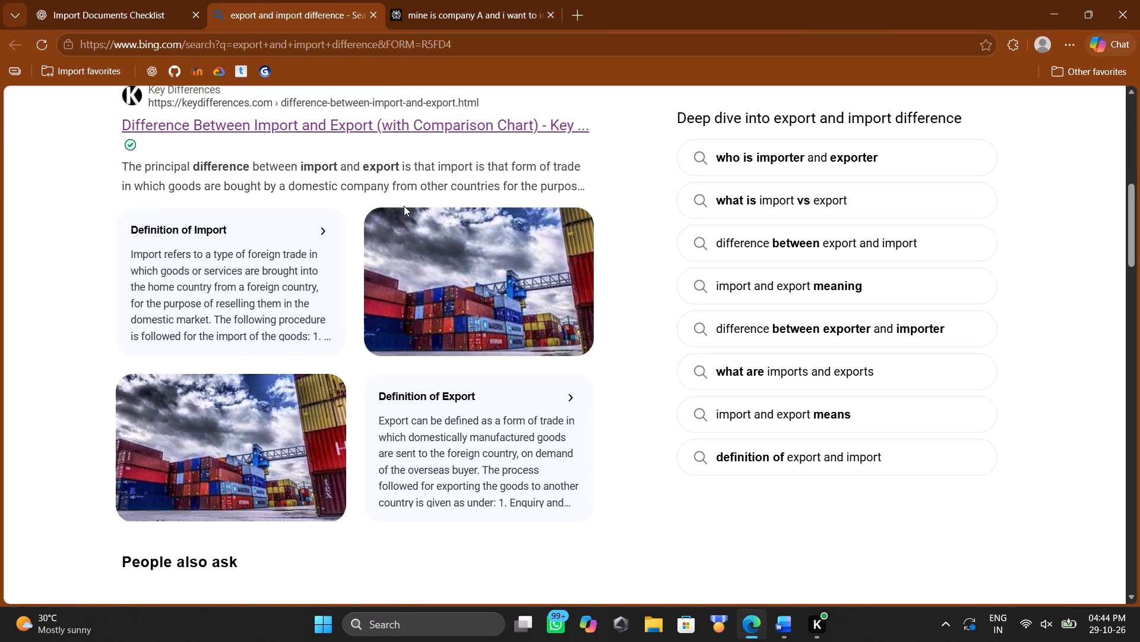
scroll(404, 206, down, 1)
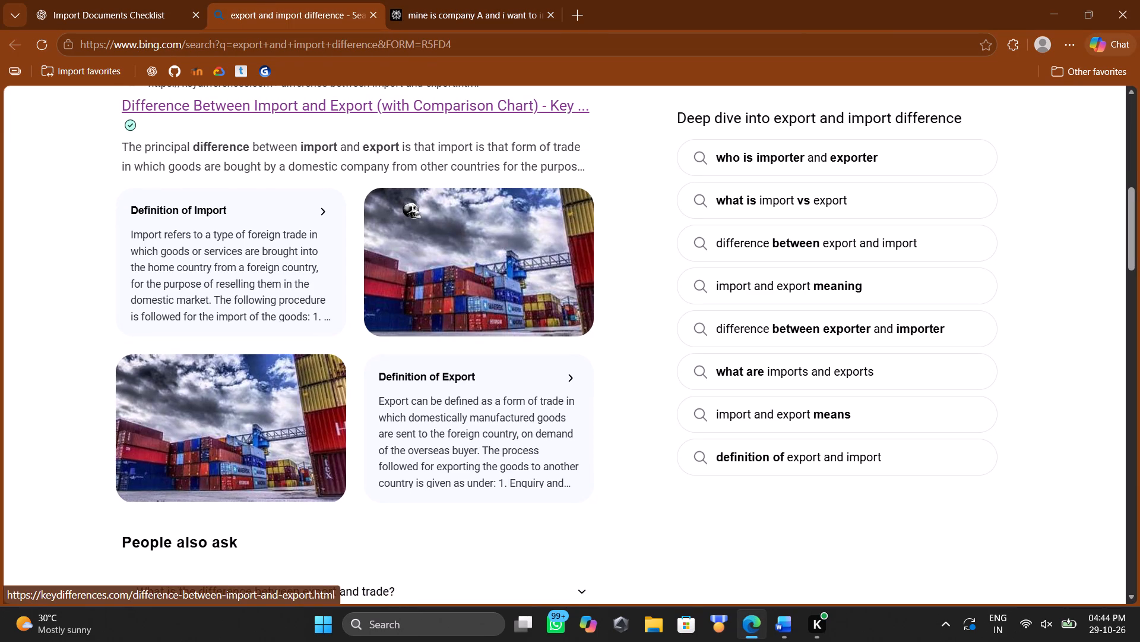
click(122, 0)
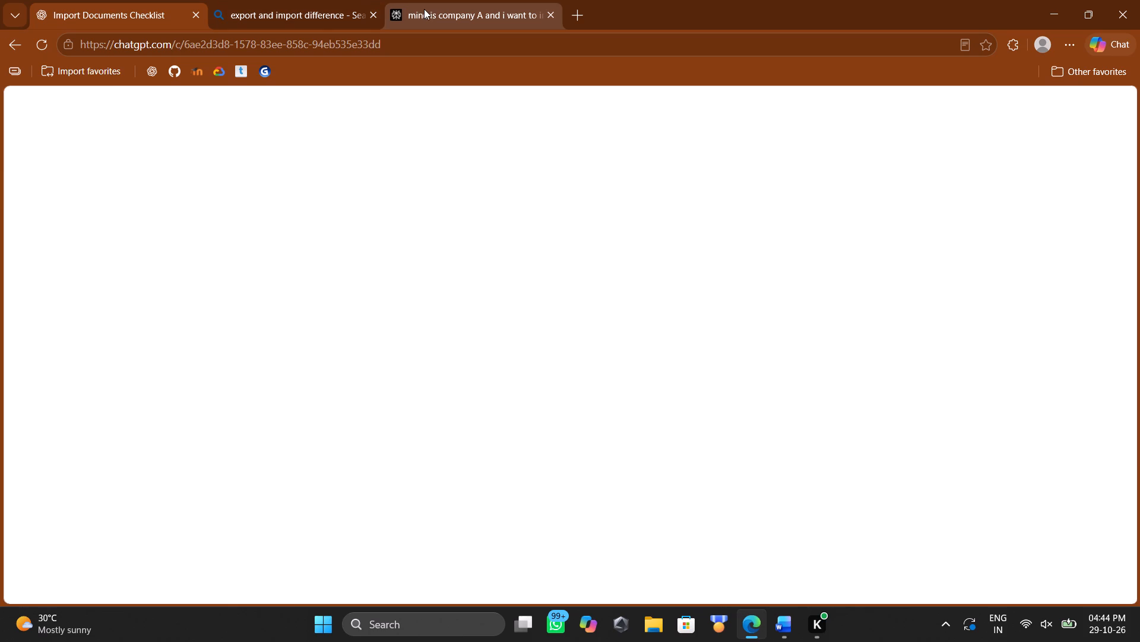
click(424, 9)
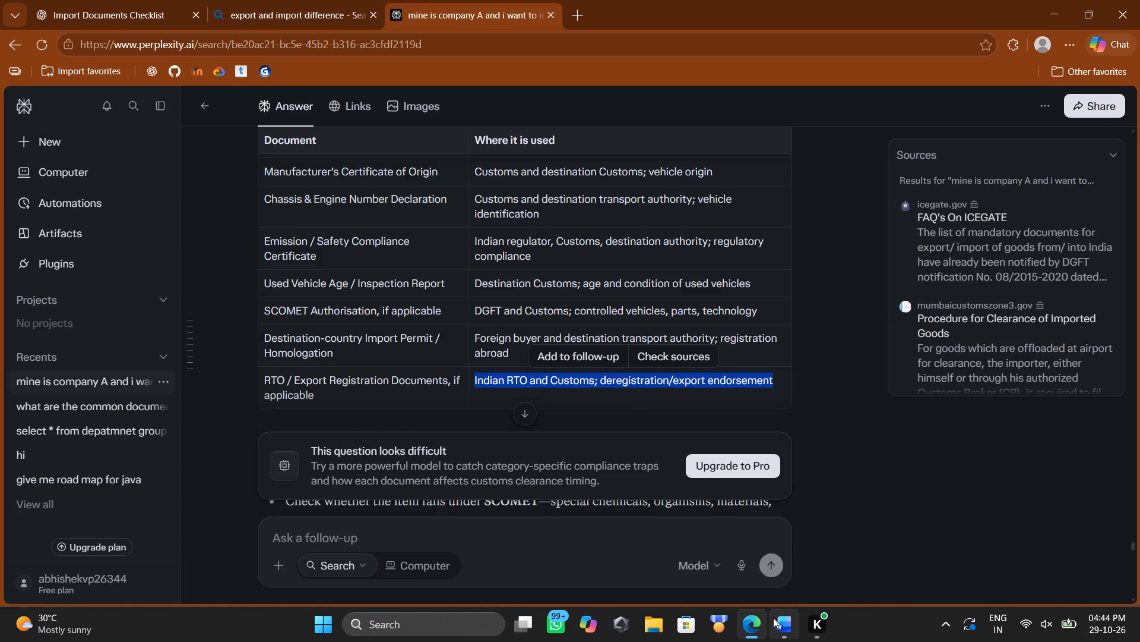
Back in Word, remove "to India" from the Common Goods Import and Export heading, leaving a space before its colon.
click(774, 619)
scroll(638, 313, down, 3)
scroll(638, 313, up, 1)
scroll(638, 313, down, 2)
scroll(638, 313, up, 1)
scroll(638, 313, down, 1)
scroll(638, 313, up, 1)
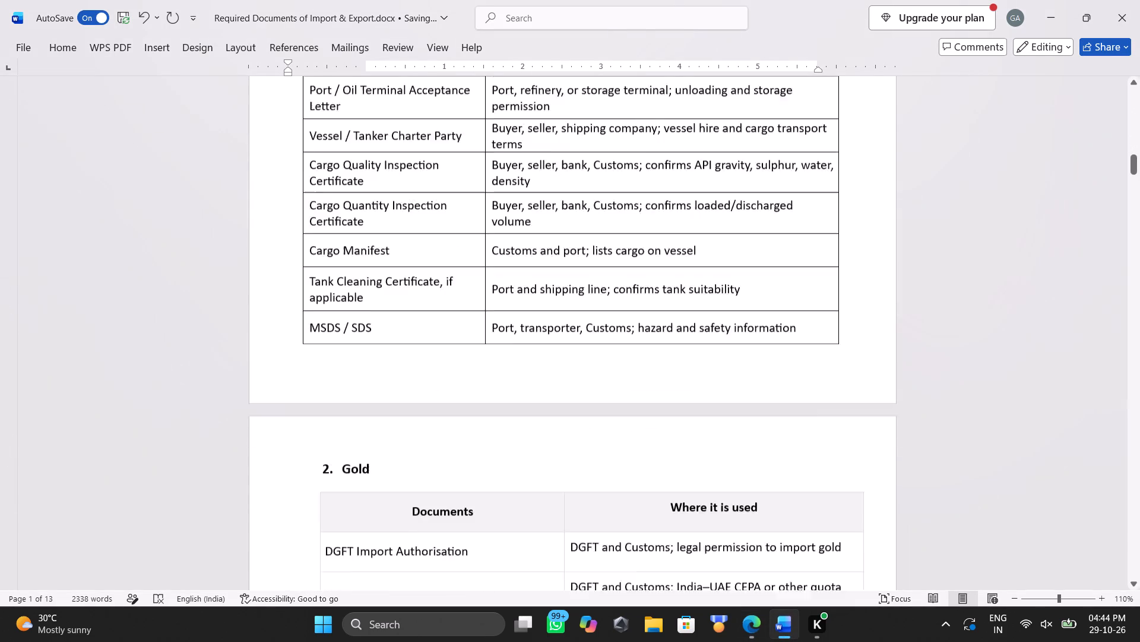
scroll(638, 313, up, 1)
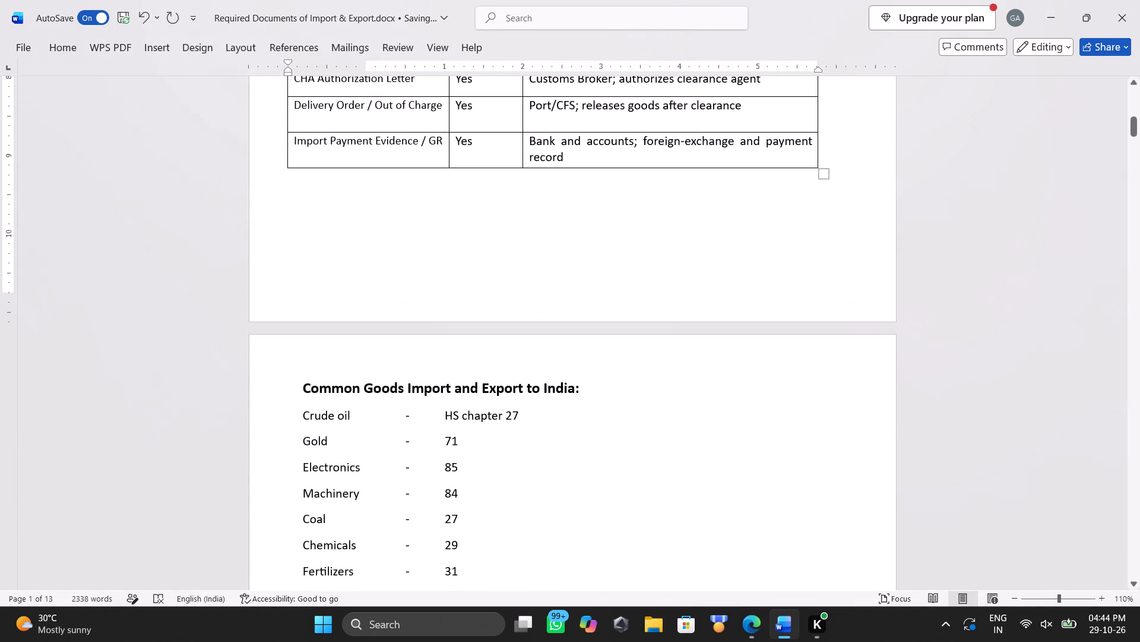
scroll(638, 313, down, 1)
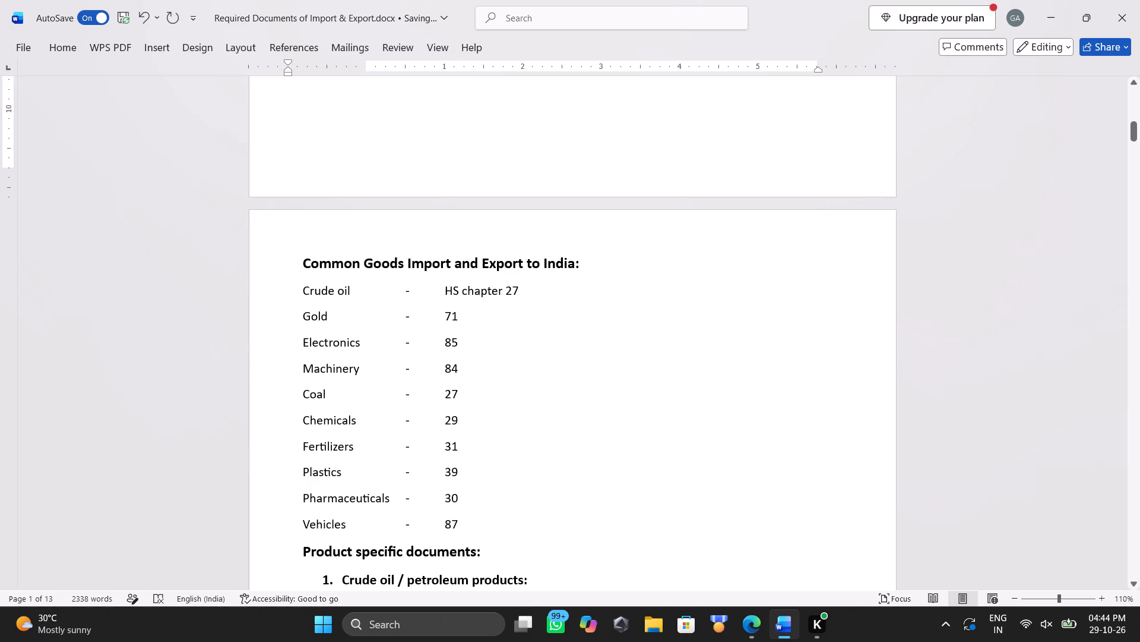
click(575, 266)
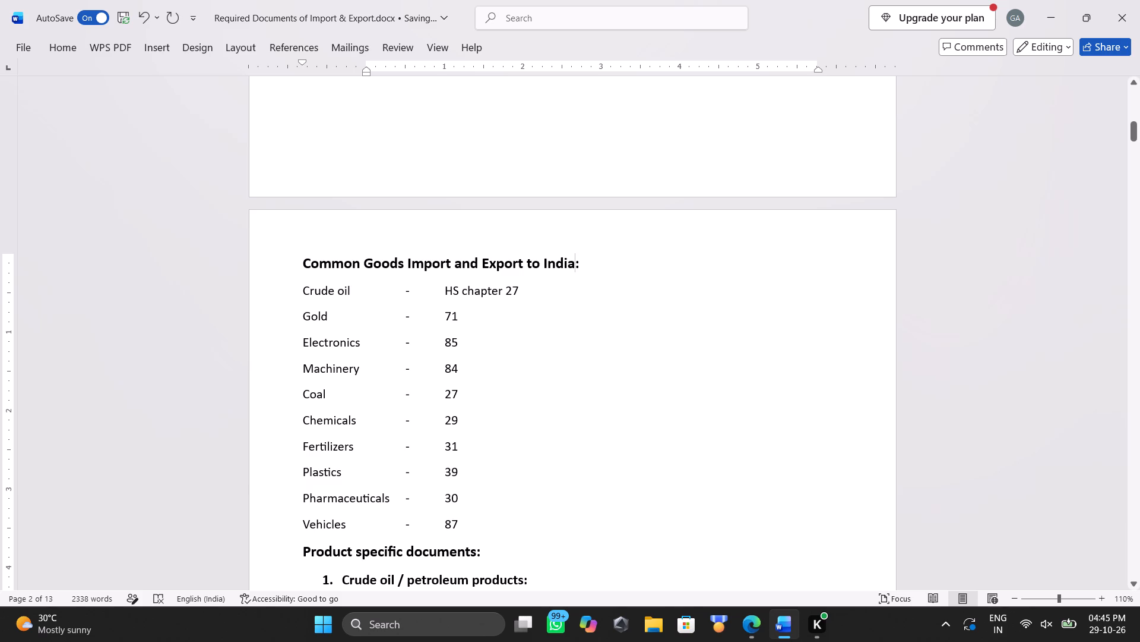
key(BackSpace)
key(BackSpace)
key(BackSpace)
key(BackSpace)
key(BackSpace)
key(BackSpace)
key(BackSpace)
key(BackSpace)
key(BackSpace)
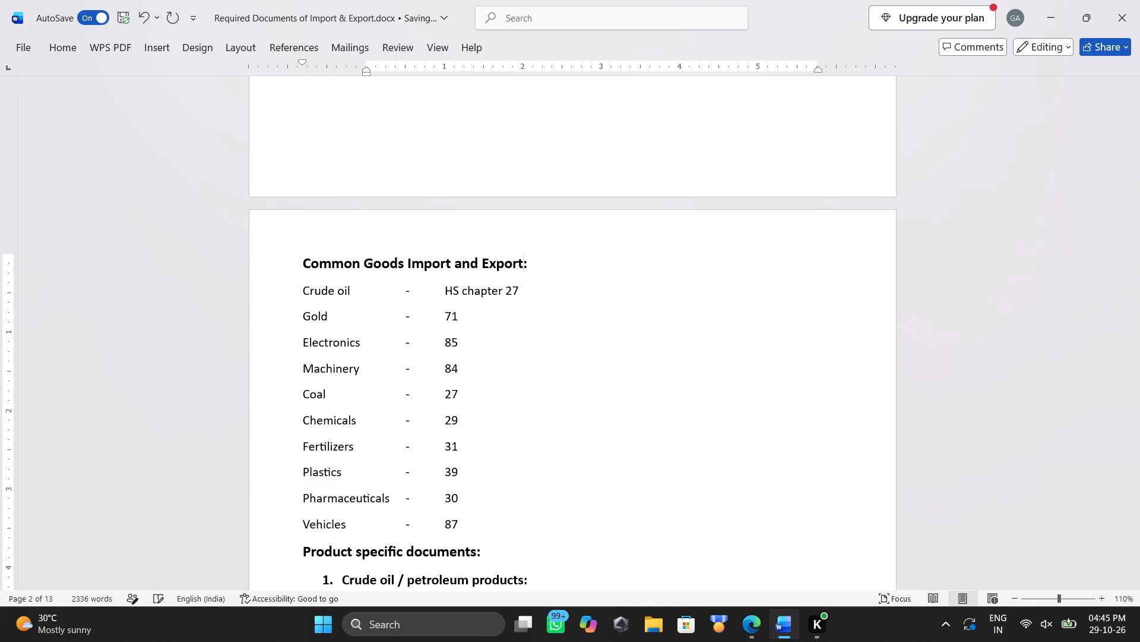
key(space)
Capitalise "Documents" and "Exports" in the common documents heading under EXPORT, and add a space before its colon.
scroll(559, 259, down, 1)
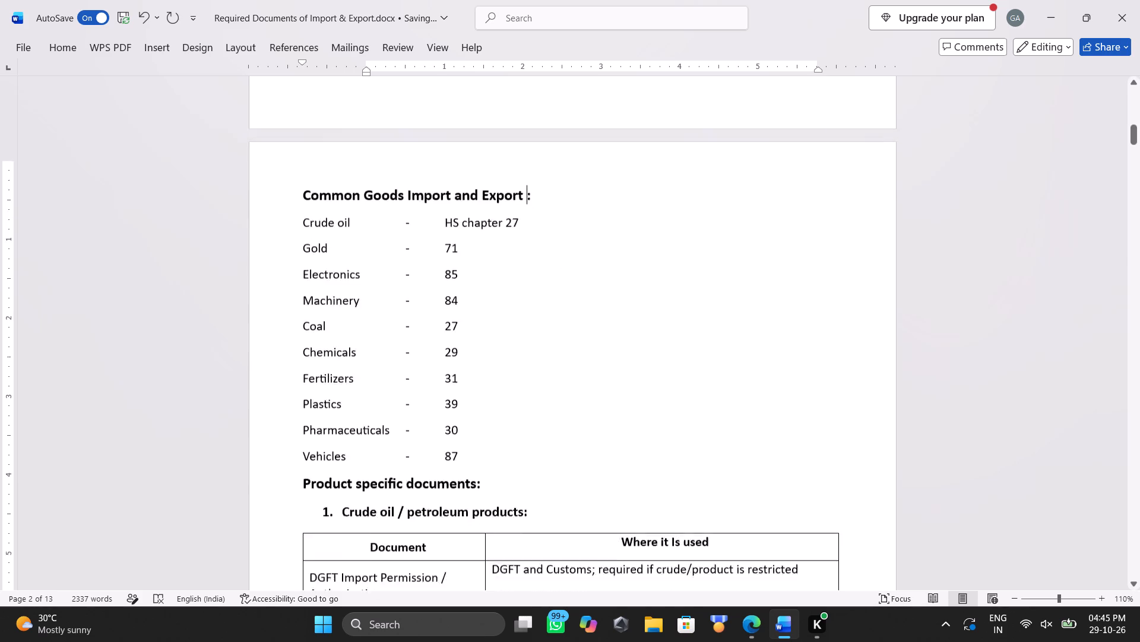
scroll(559, 259, down, 1)
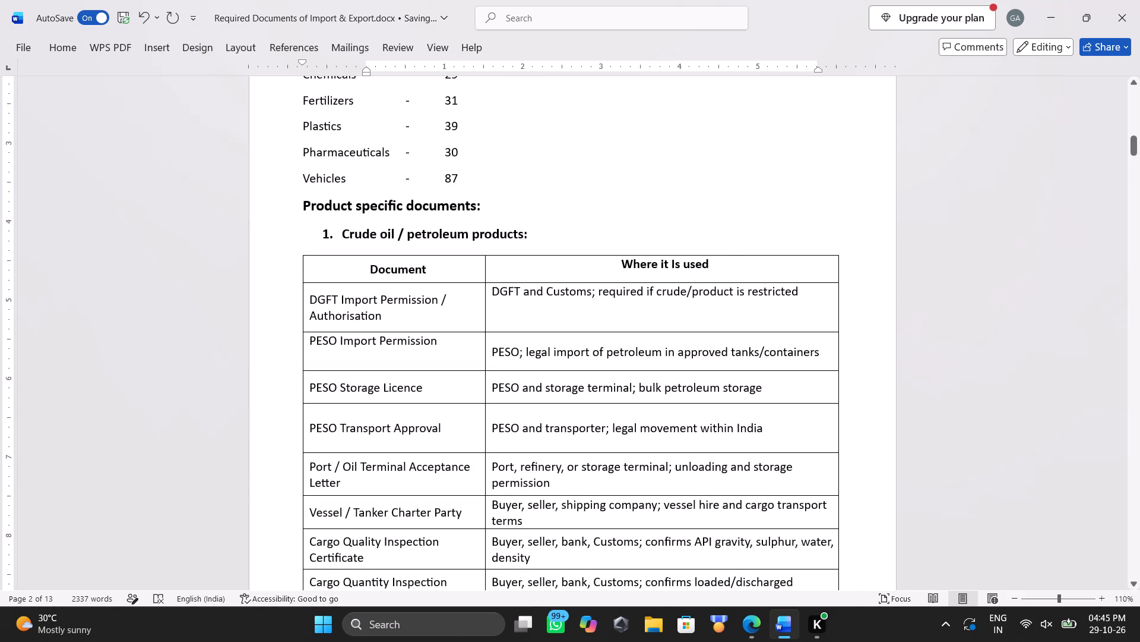
scroll(559, 259, down, 7)
scroll(559, 259, up, 1)
scroll(559, 259, down, 1)
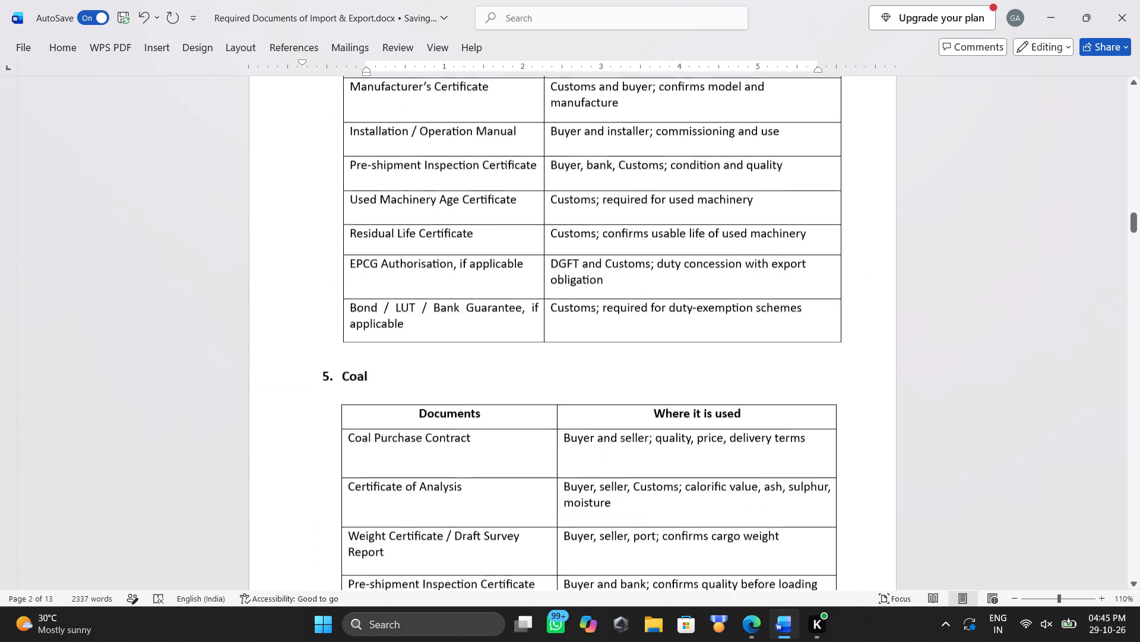
scroll(559, 259, down, 6)
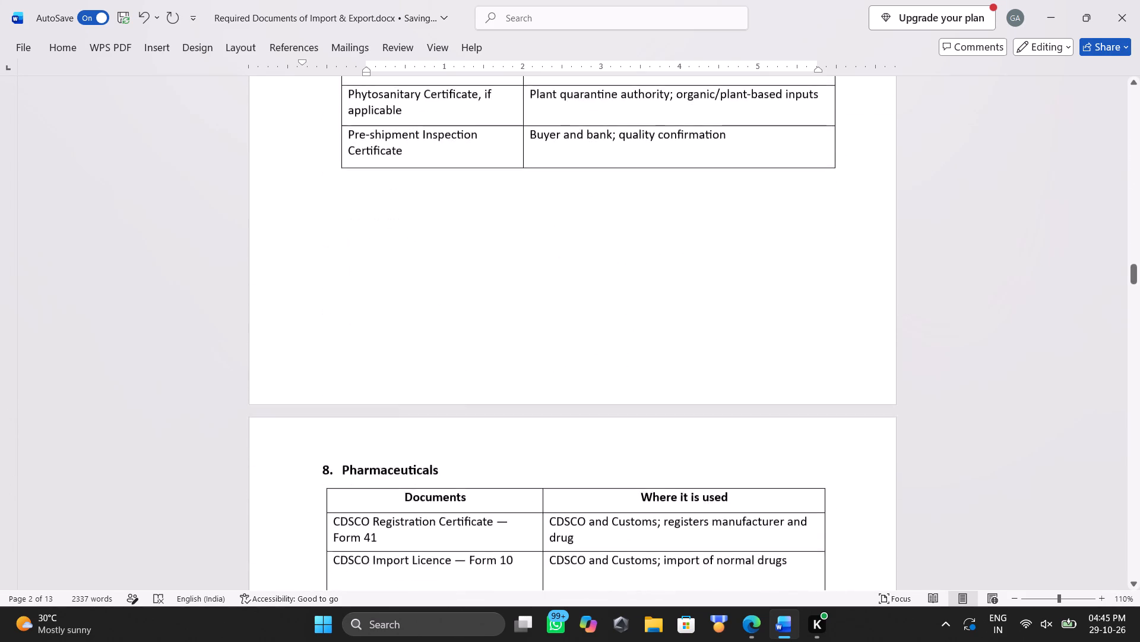
scroll(559, 259, down, 7)
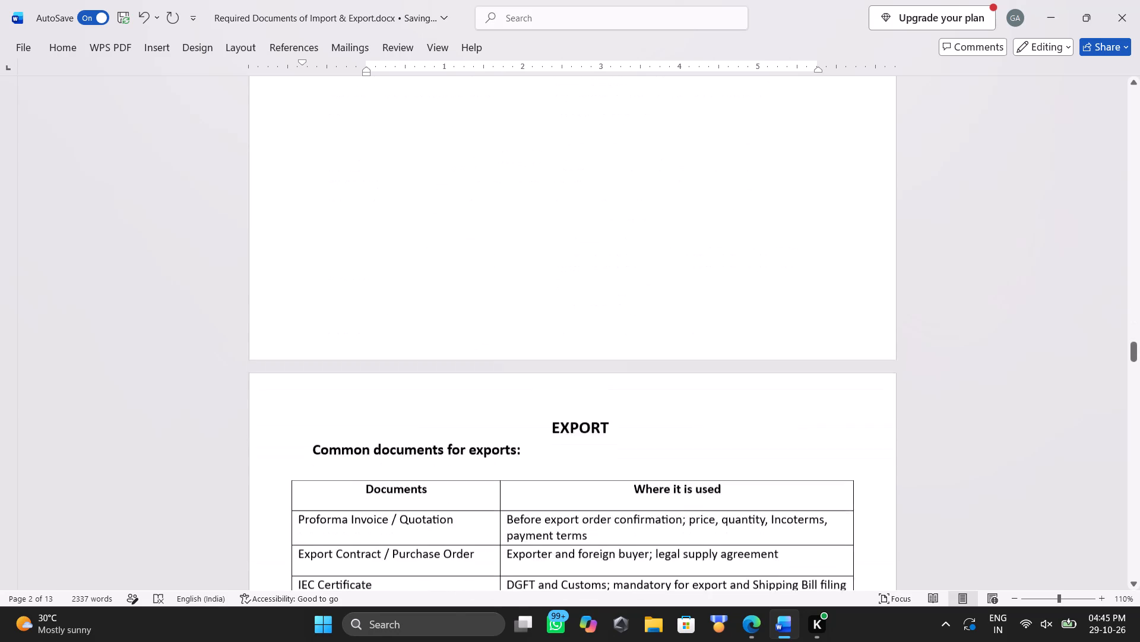
scroll(559, 259, down, 1)
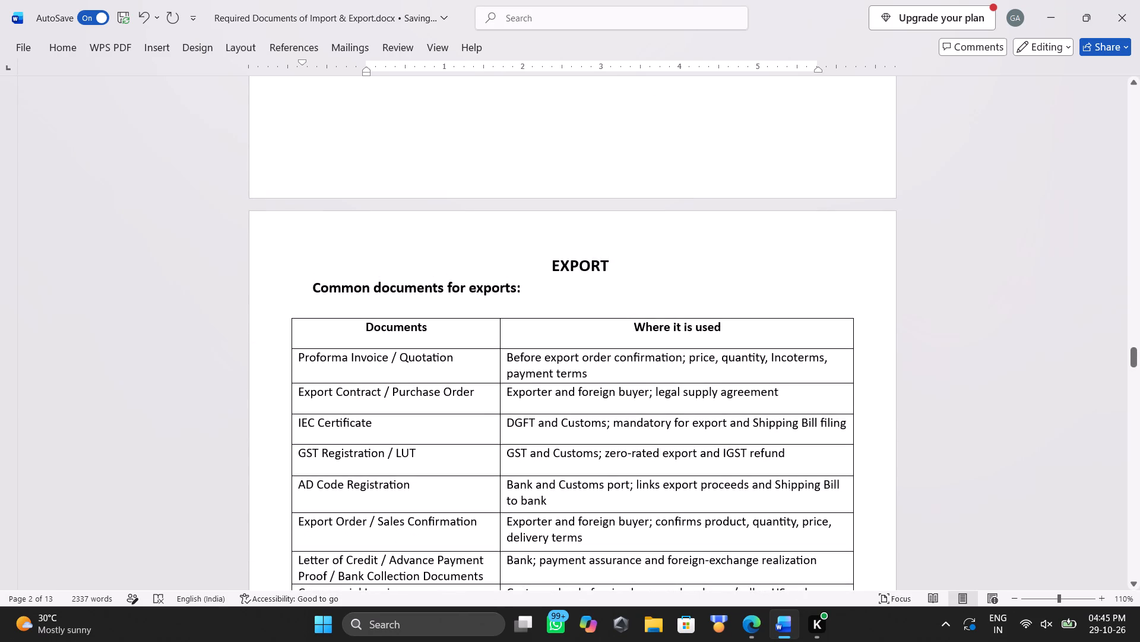
click(517, 294)
key(space)
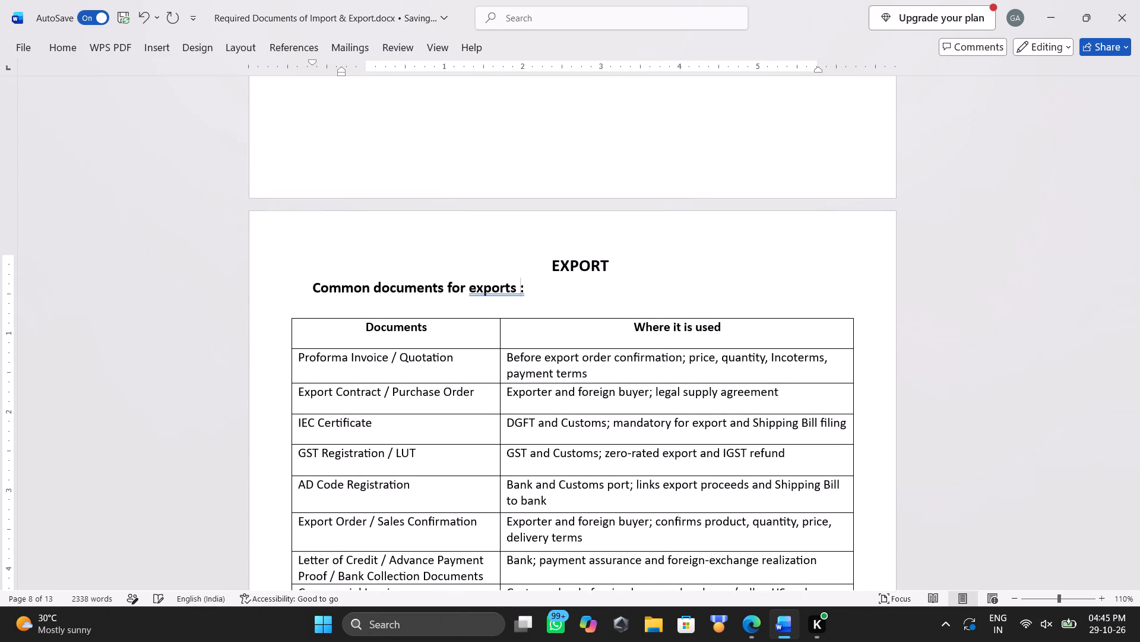
key(Left)
key(Left)
key(Left)
key(Left)
key(Left)
key(Left)
key(Left)
key(BackSpace)
key(e)
key(BackSpace)
key(shift+e)
key(Left)
key(Left)
key(Left)
key(Left)
key(Left)
key(Left)
key(Left)
key(Left)
key(Left)
key(Left)
key(Left)
key(Left)
key(Left)
key(Left)
key(BackSpace)
key(shift+d)
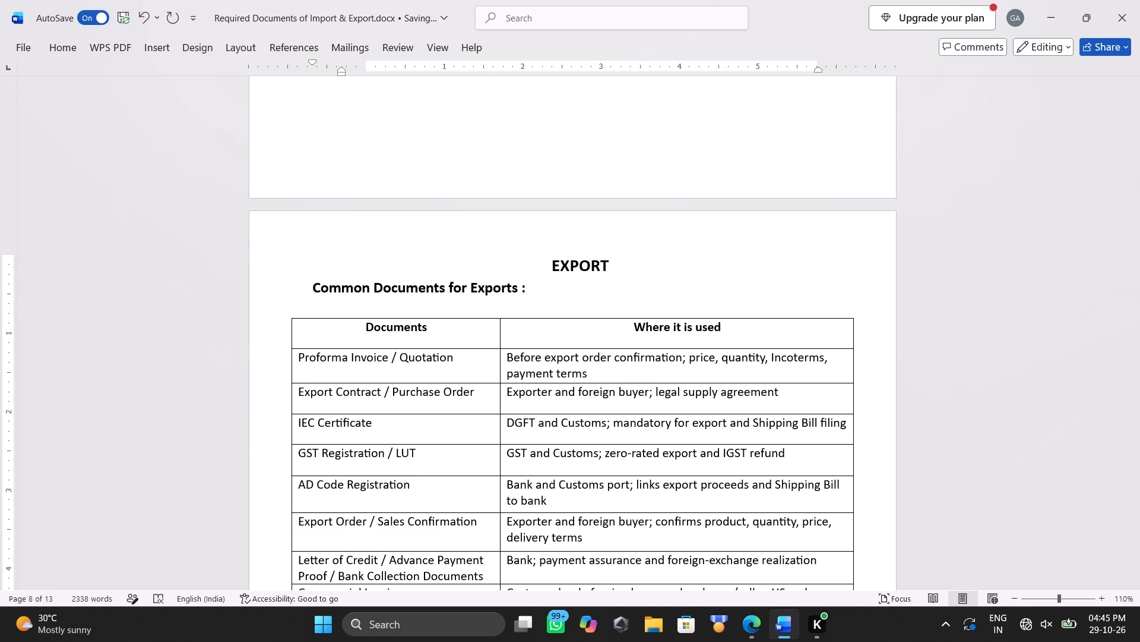
Add "From India" to the heading under EXPORT so it reads "Common Documents for Exports From India:".
key(Down)
key(Up)
key(Right)
key(Right)
key(Right)
key(Right)
key(Right)
key(Right)
key(Right)
key(Right)
key(Right)
key(Right)
key(Right)
key(Right)
key(Right)
key(Right)
key(Right)
key(Right)
key(Right)
key(Right)
key(Right)
key(Right)
key(Right)
text(From Inda)
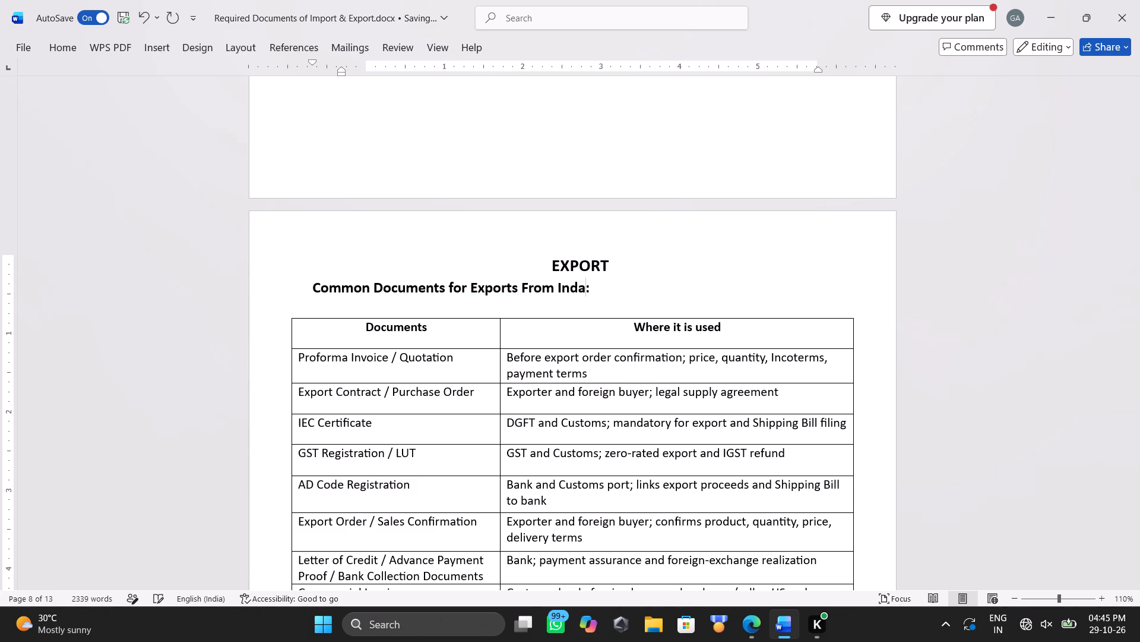
key(BackSpace)
text(ia)
click(629, 262)
key(alt+Tab)
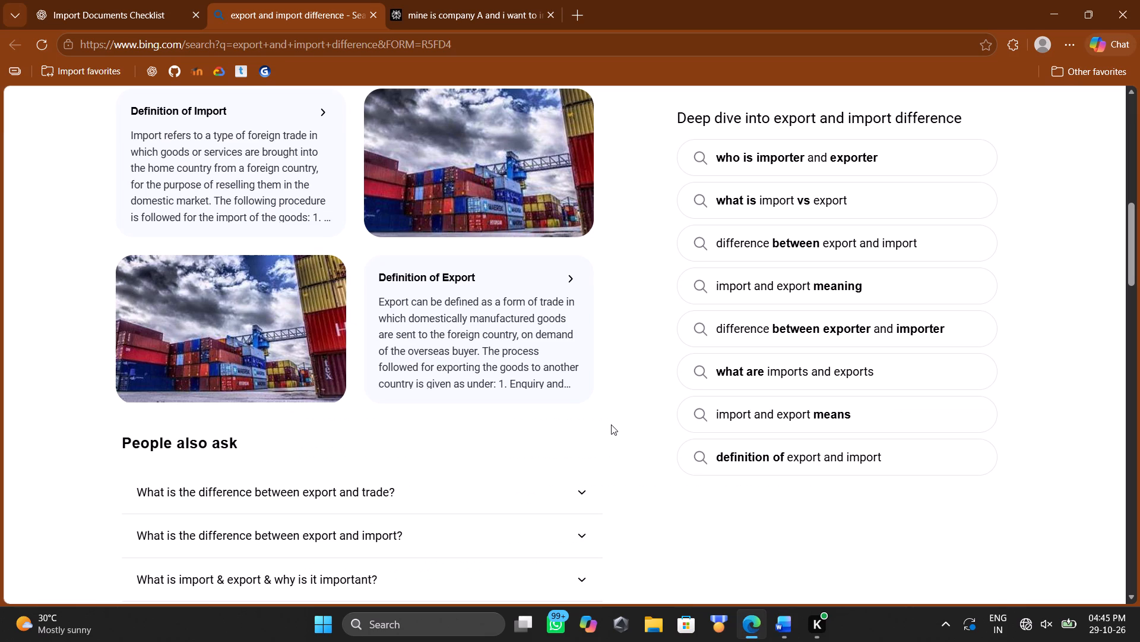
key(alt+Tab)
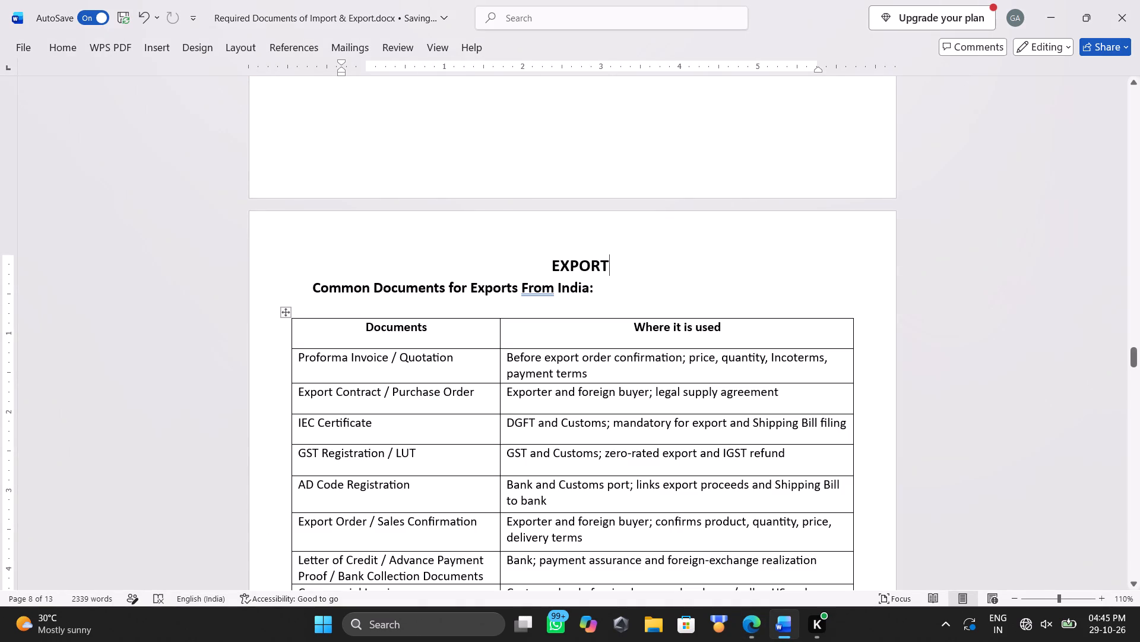
Reword the heading under EXPORT to read "Common Documents for Export Goods from India:", with a lowercase "from".
click(550, 298)
click(545, 295)
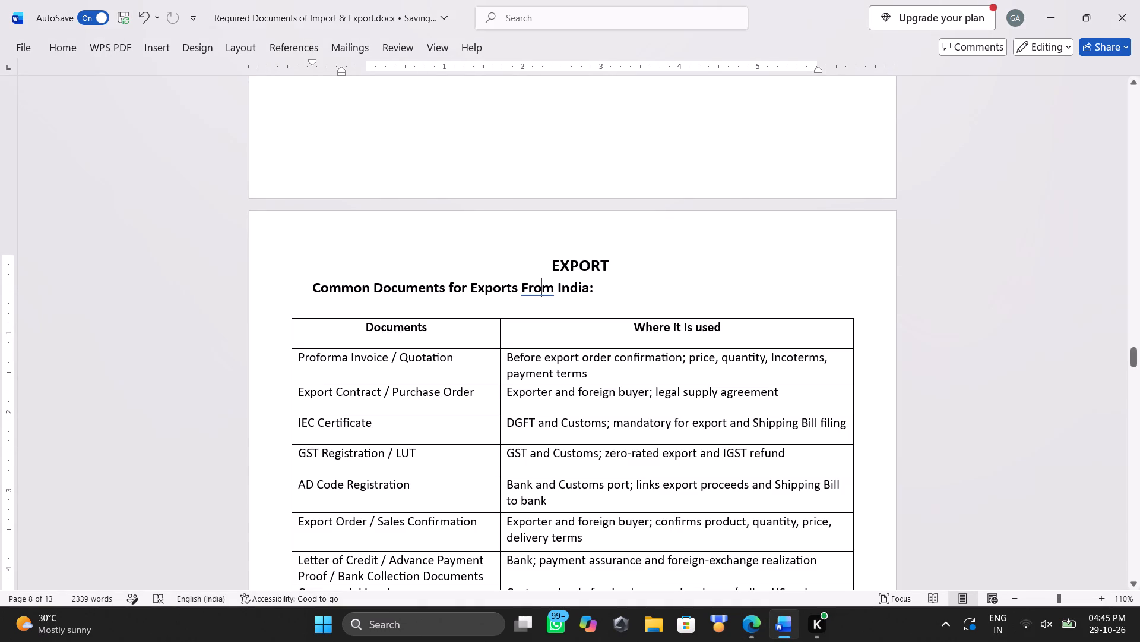
right_click(541, 291)
click(507, 311)
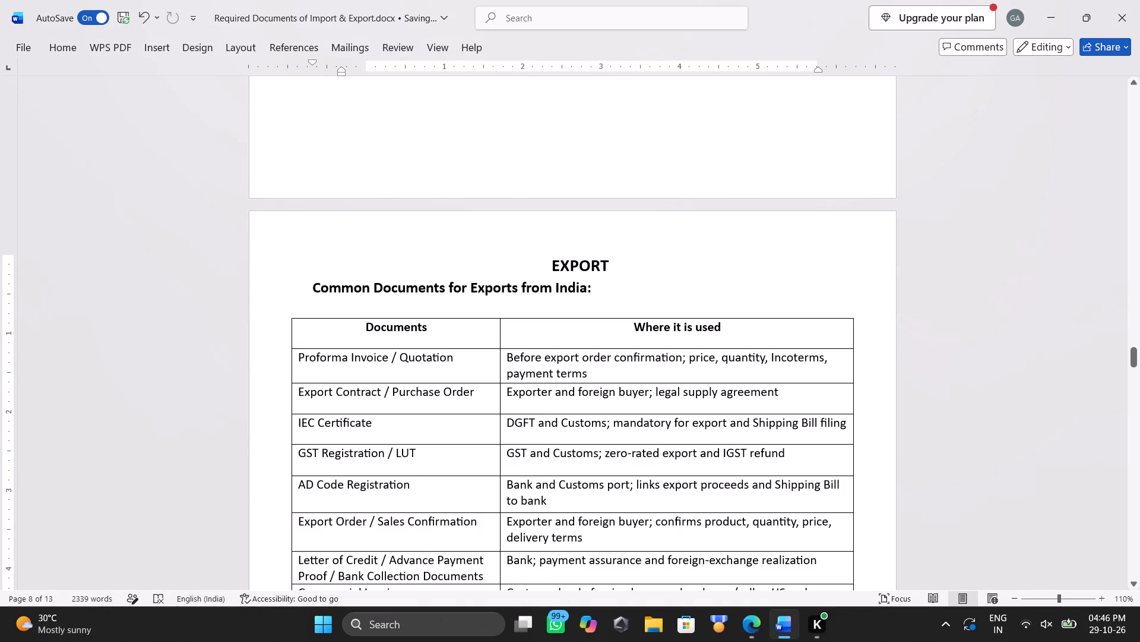
click(515, 295)
key(BackSpace)
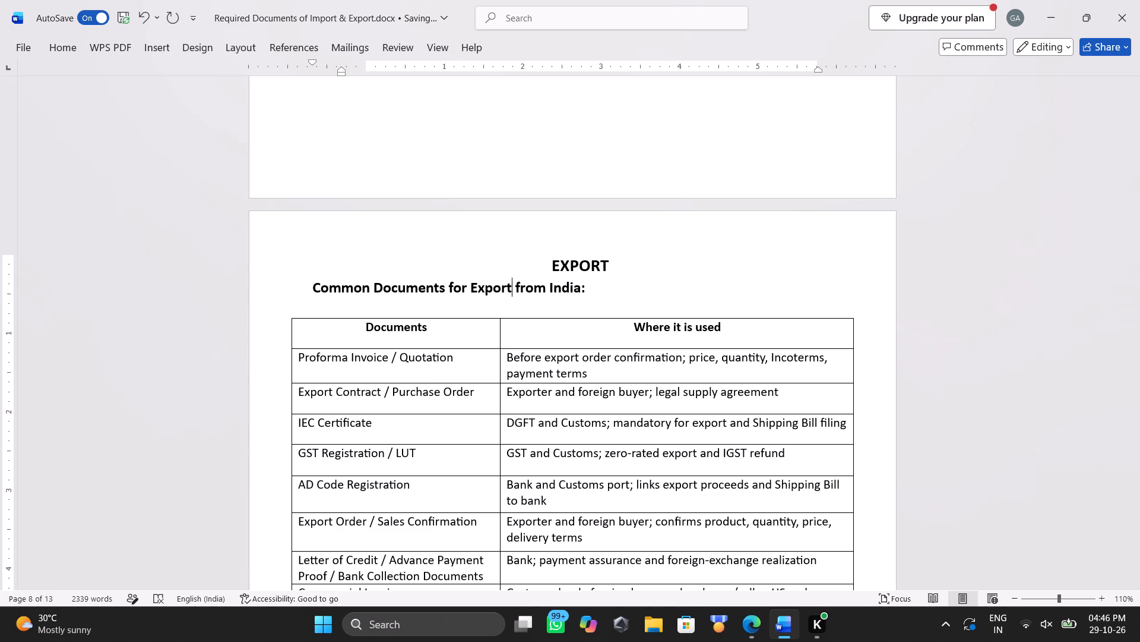
scroll(515, 295, down, 1)
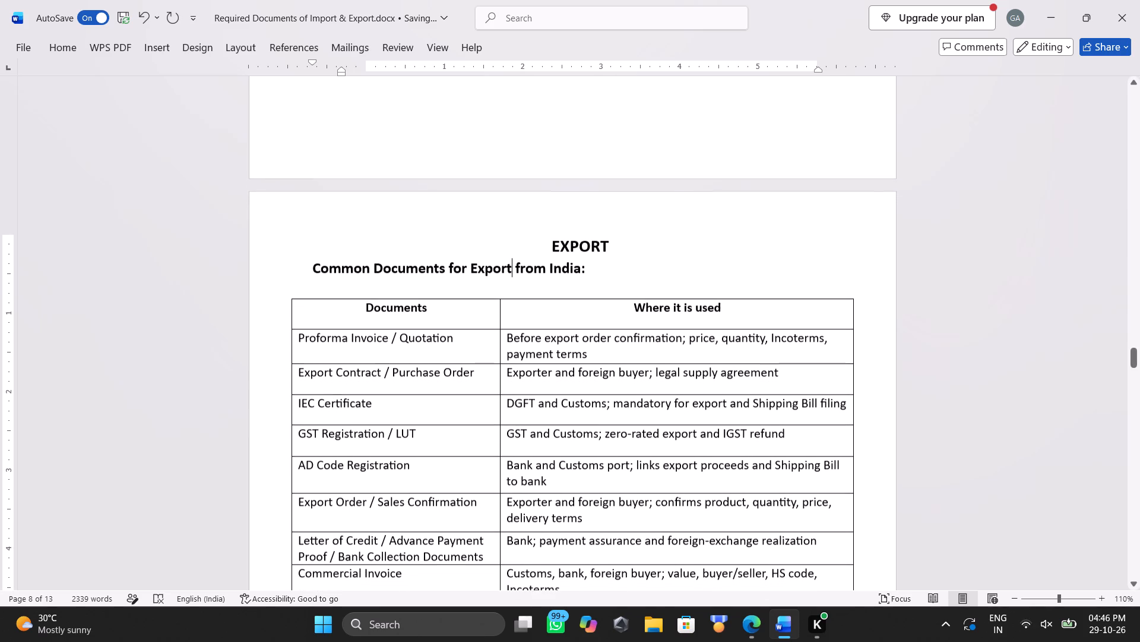
scroll(515, 295, down, 1)
key(space)
text(Goods)
Insert "Goods" before "To India" in the common documents heading under IMPORT.
scroll(515, 295, up, 5)
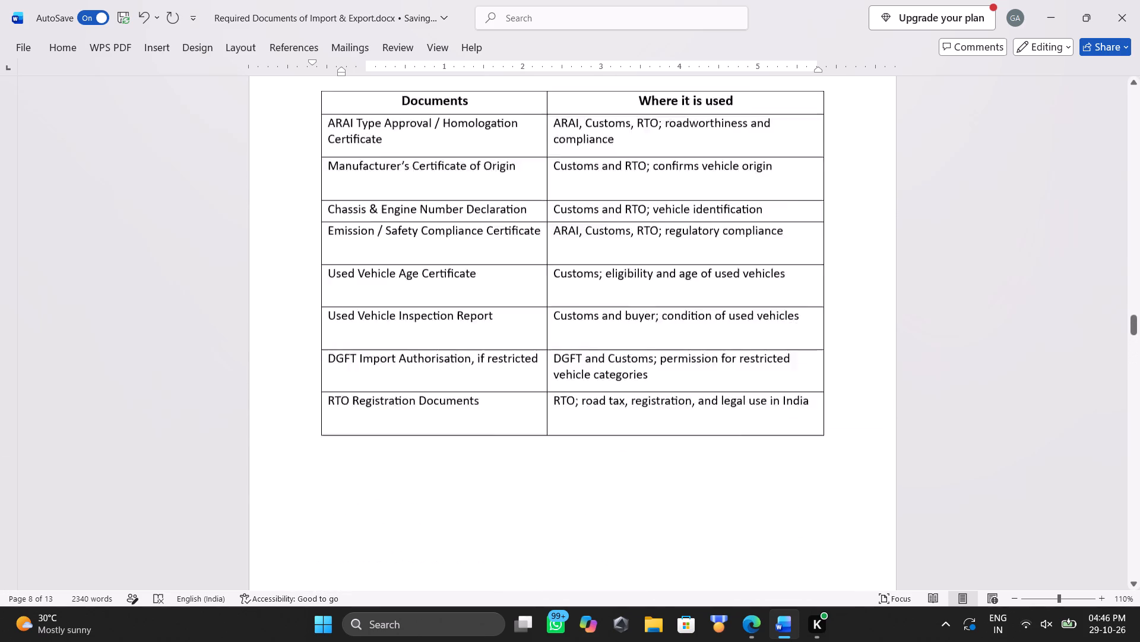
scroll(515, 295, up, 9)
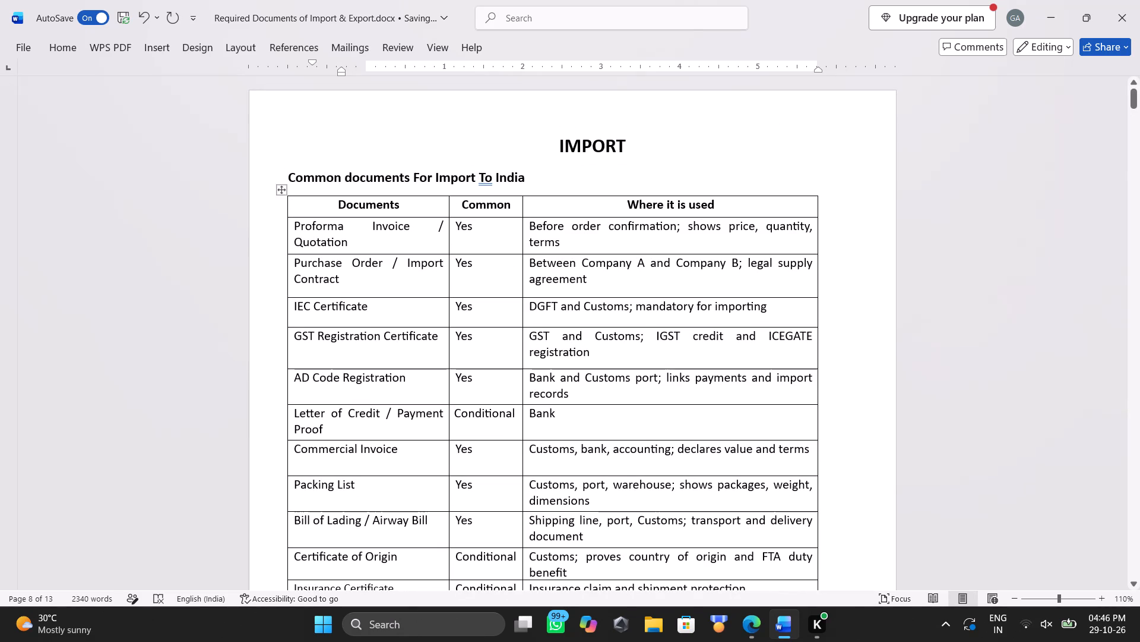
click(479, 179)
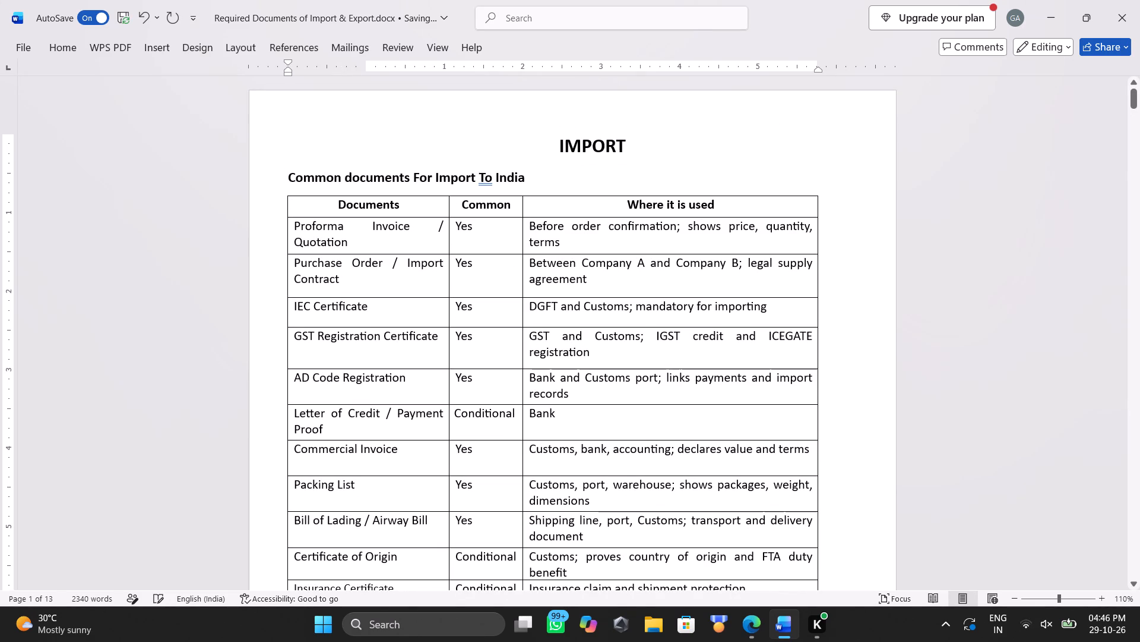
text(Goods)
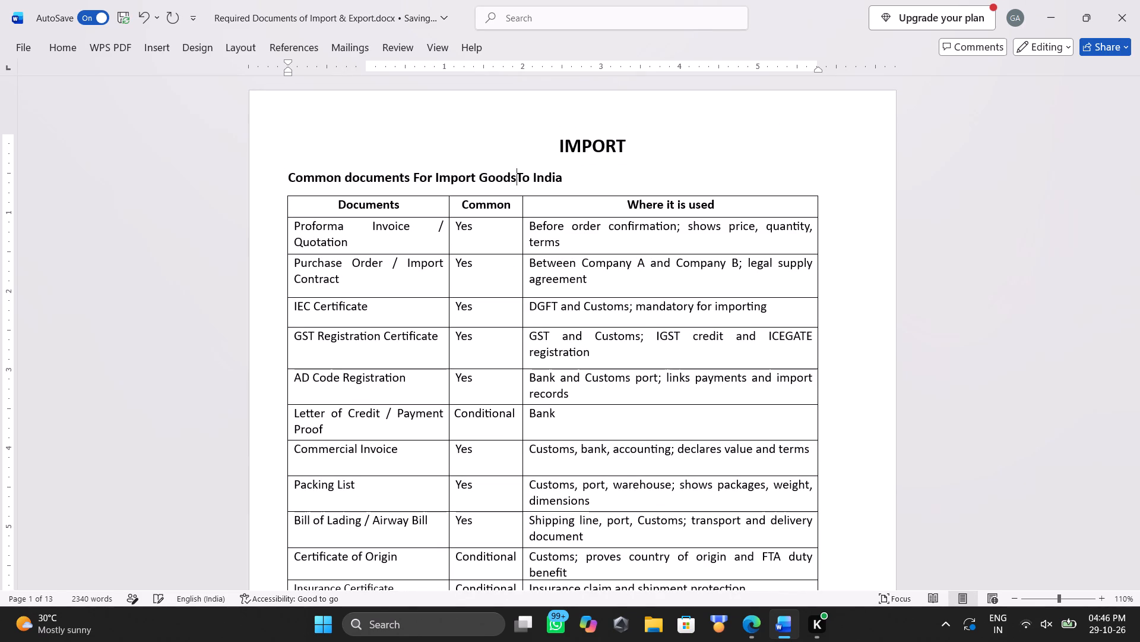
key(space)
Look through the product tables as far as the export Vehicles section, and back to the export Crude oil / petroleum products table.
scroll(487, 234, down, 8)
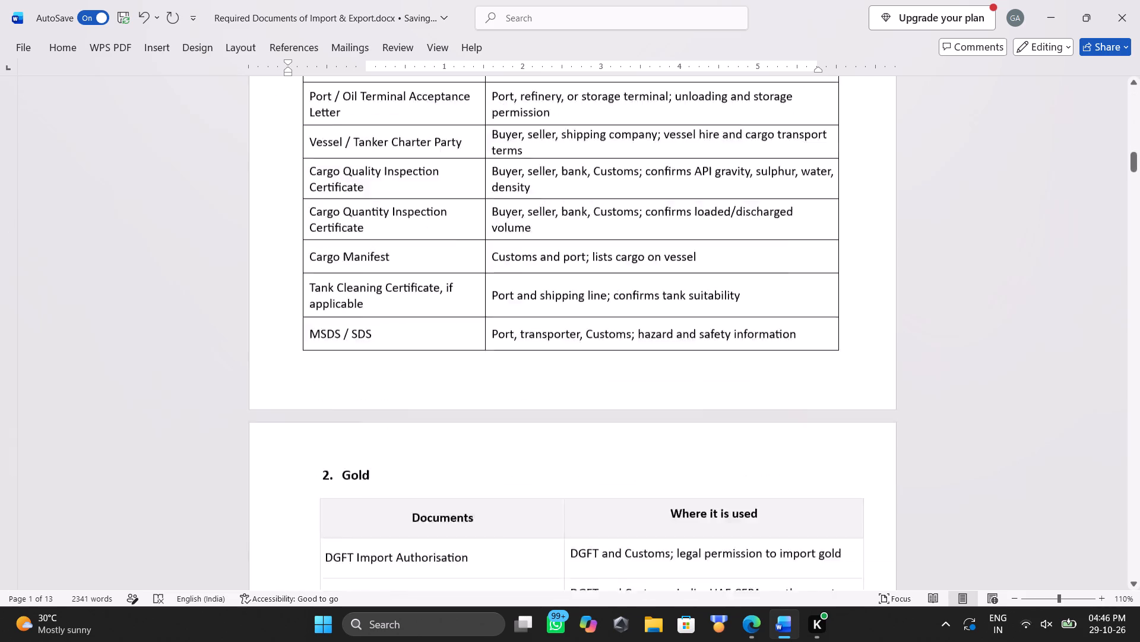
scroll(487, 234, down, 7)
scroll(487, 234, up, 4)
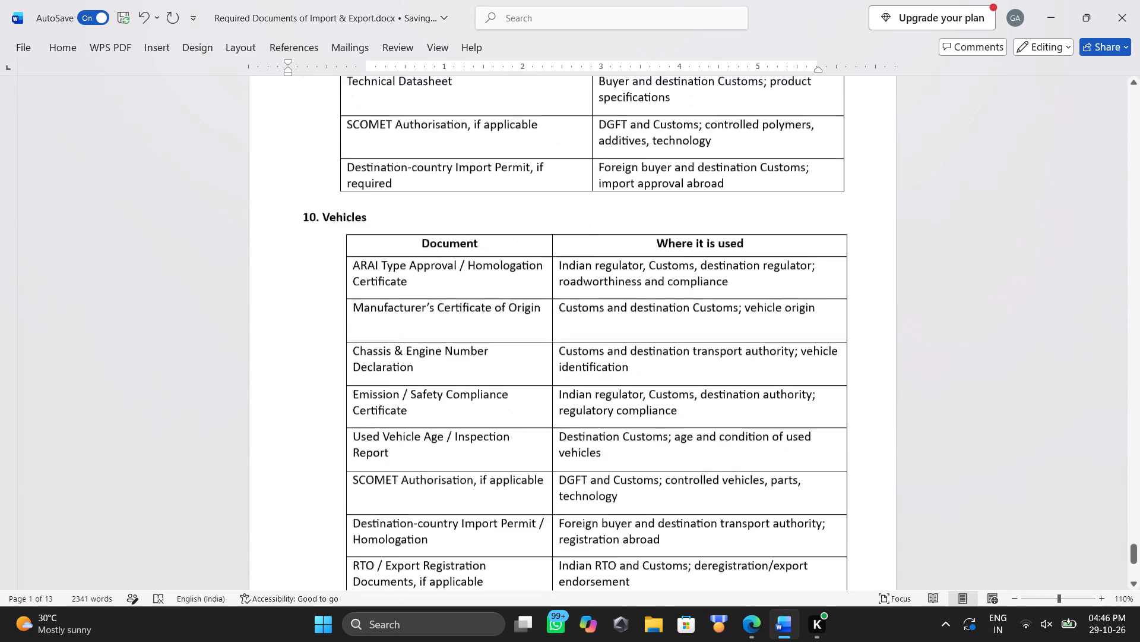
scroll(487, 234, up, 7)
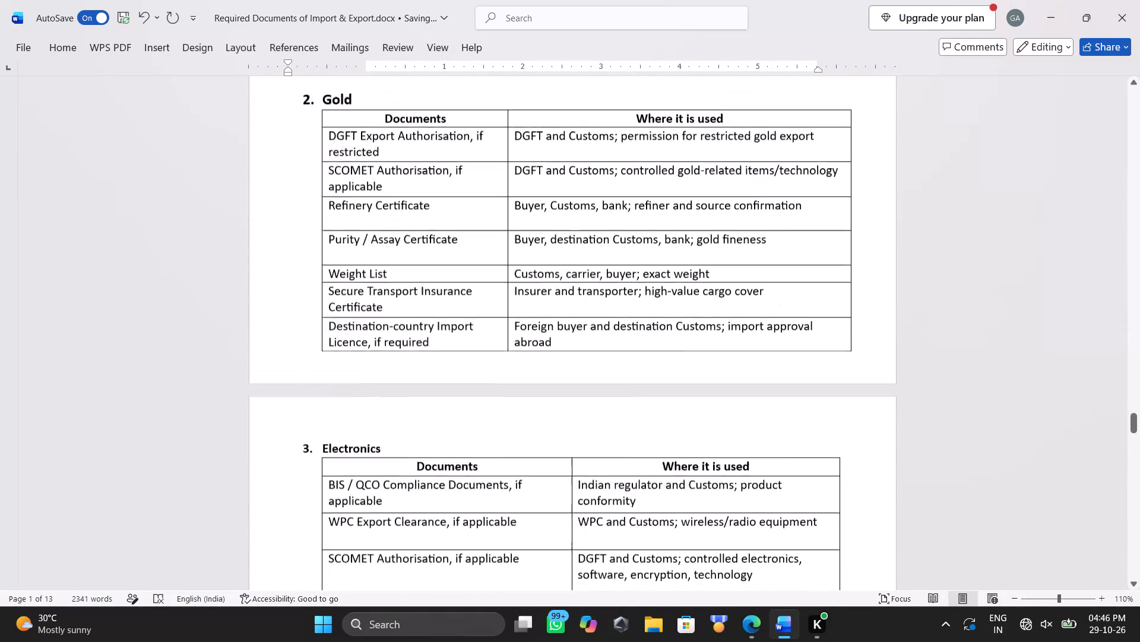
scroll(487, 234, up, 1)
triple_click(423, 550)
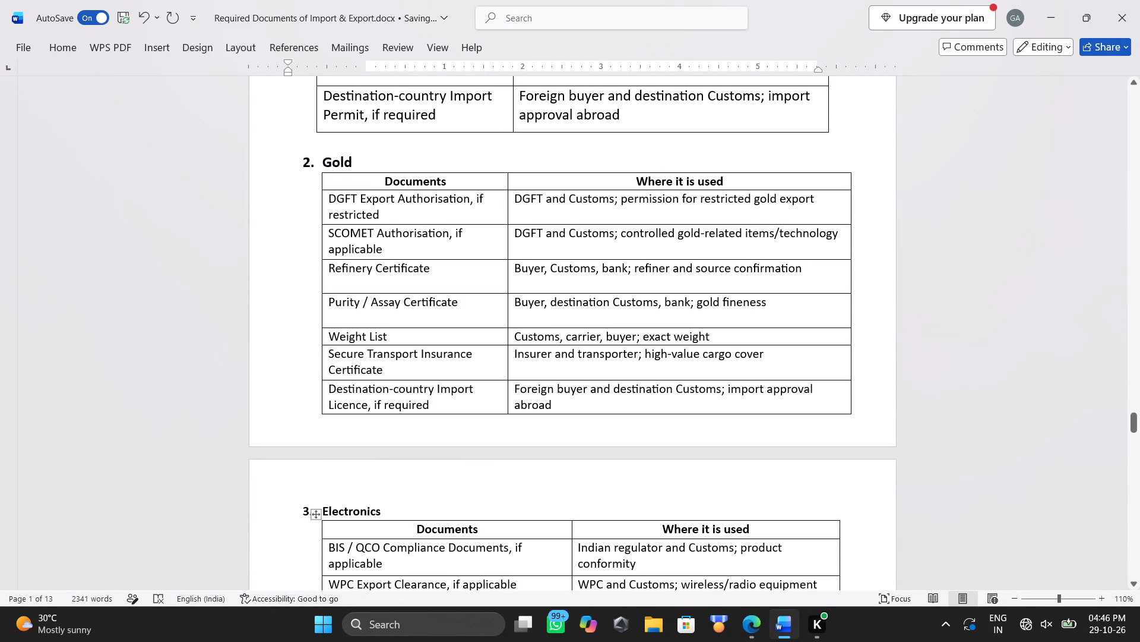
triple_click(409, 361)
scroll(409, 361, up, 2)
triple_click(409, 361)
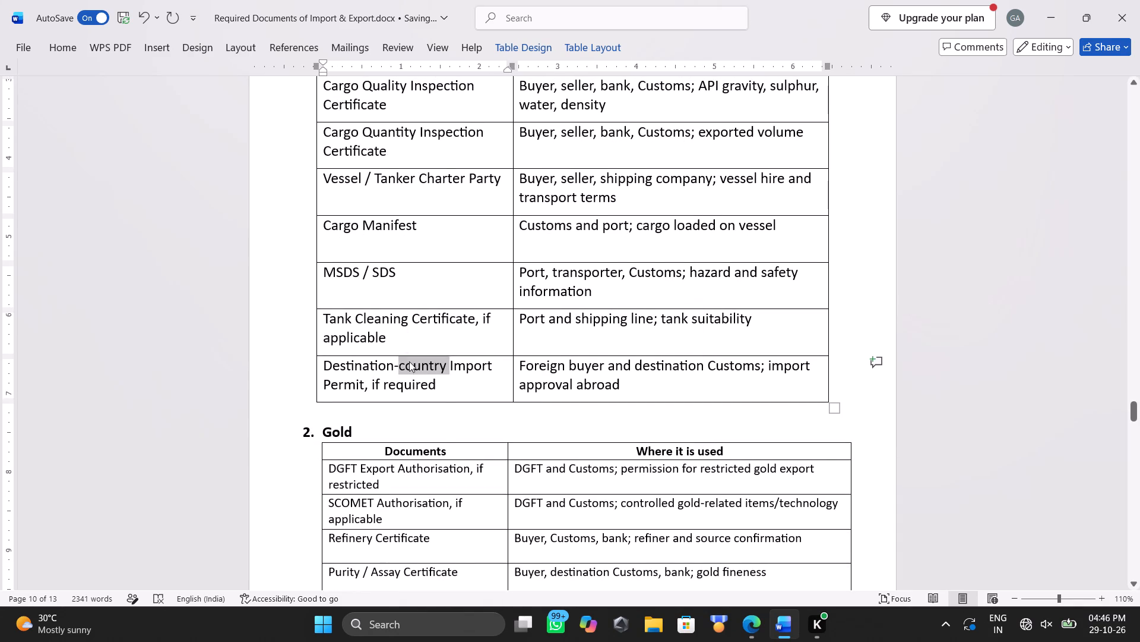
scroll(396, 238, up, 1)
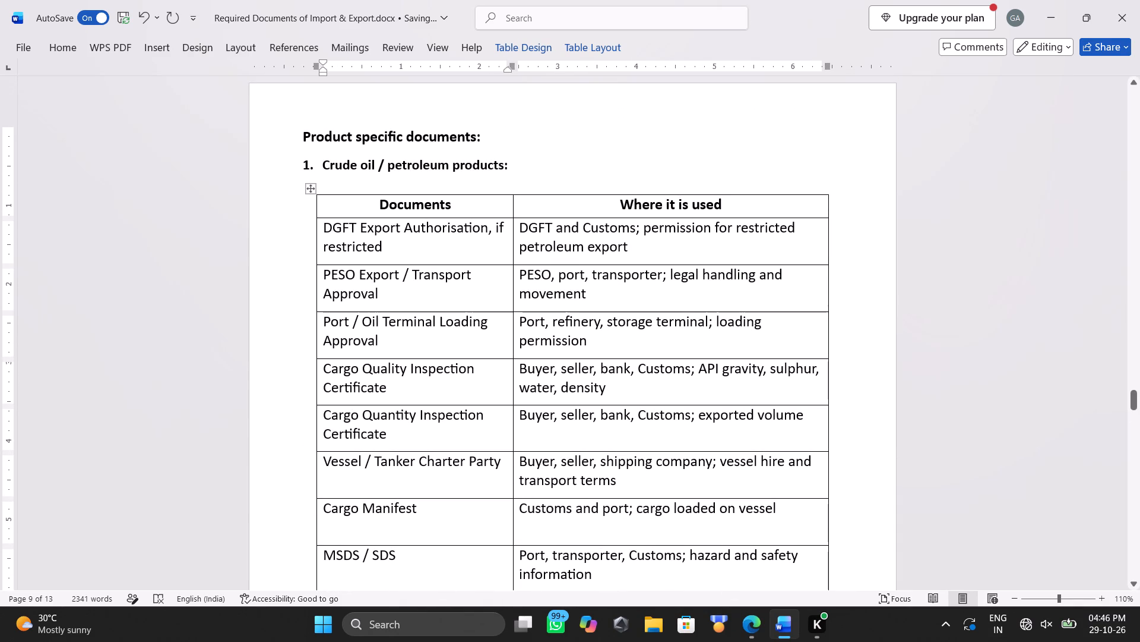
Set the text of the whole export Crude oil / petroleum products table to size 12.
drag(324, 226, 468, 467)
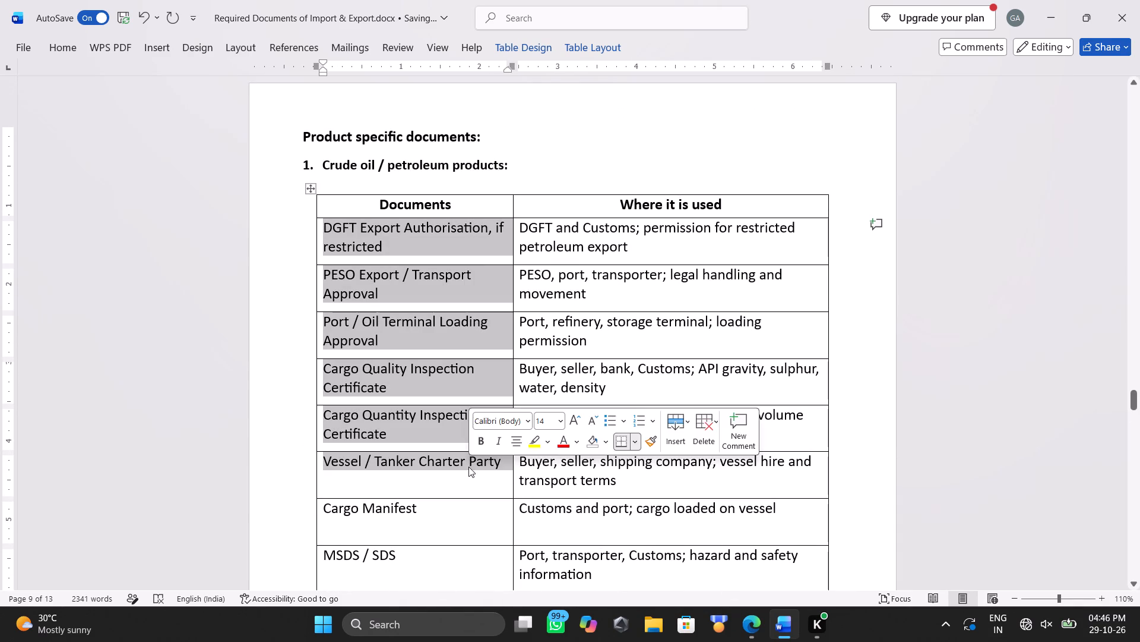
drag(335, 204, 603, 459)
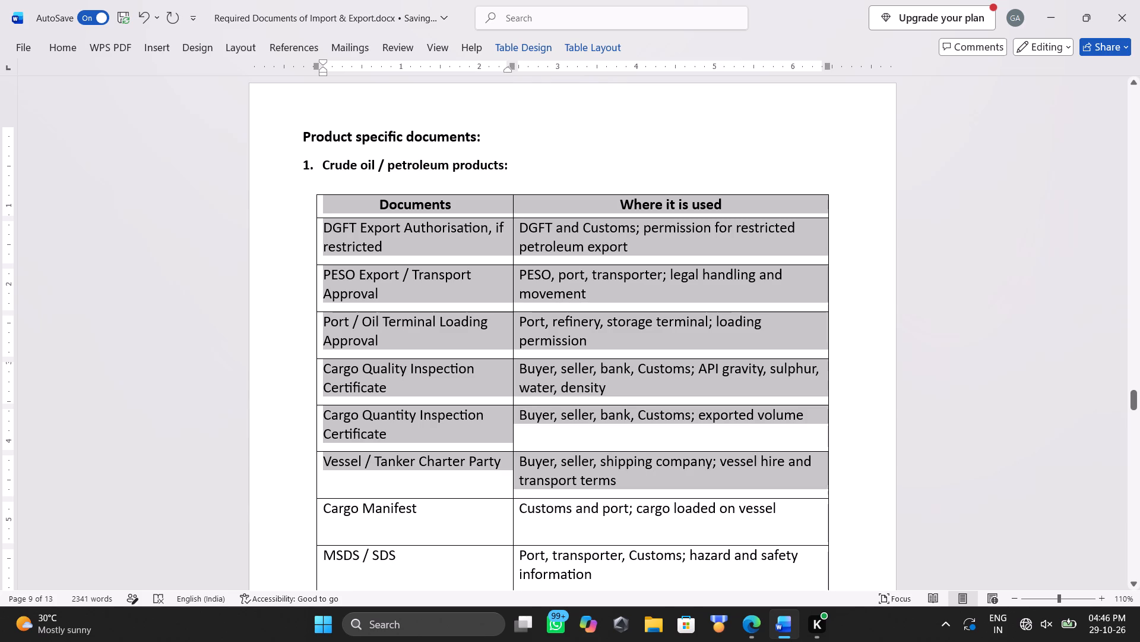
drag(603, 459, 586, 586)
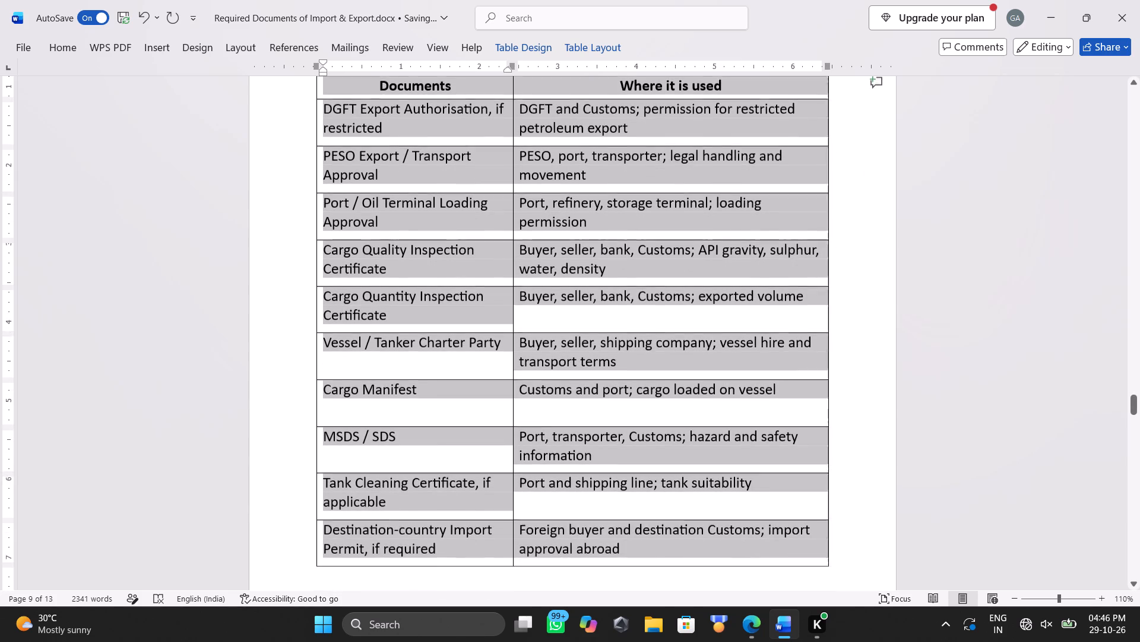
drag(586, 586, 651, 516)
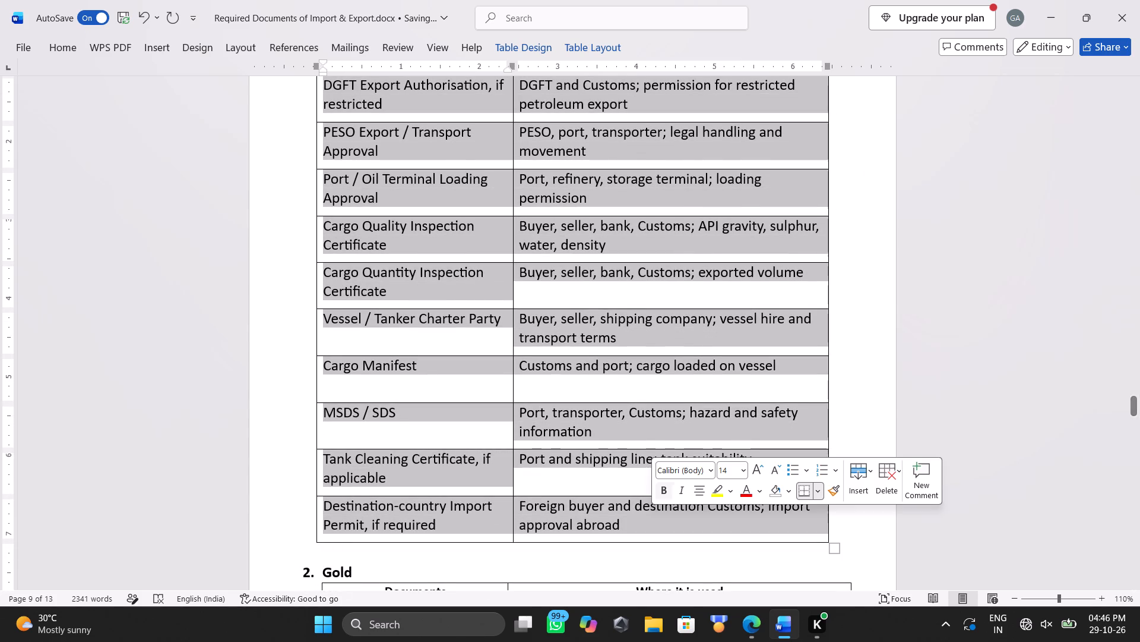
click(726, 470)
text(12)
Apply size 12 to the text of the whole export Crude oil / petroleum products table.
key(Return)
click(857, 357)
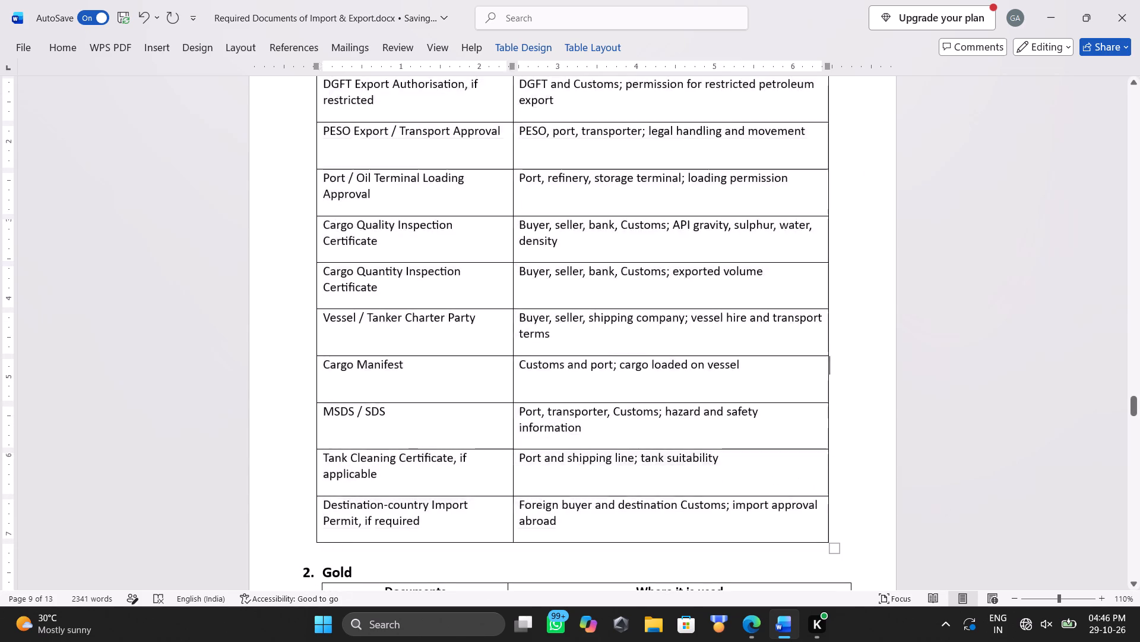
Resize the export Crude oil / petroleum products table, making it shorter and slightly wider, close to the Gold table's width.
scroll(857, 357, down, 3)
scroll(857, 357, up, 4)
scroll(857, 357, down, 1)
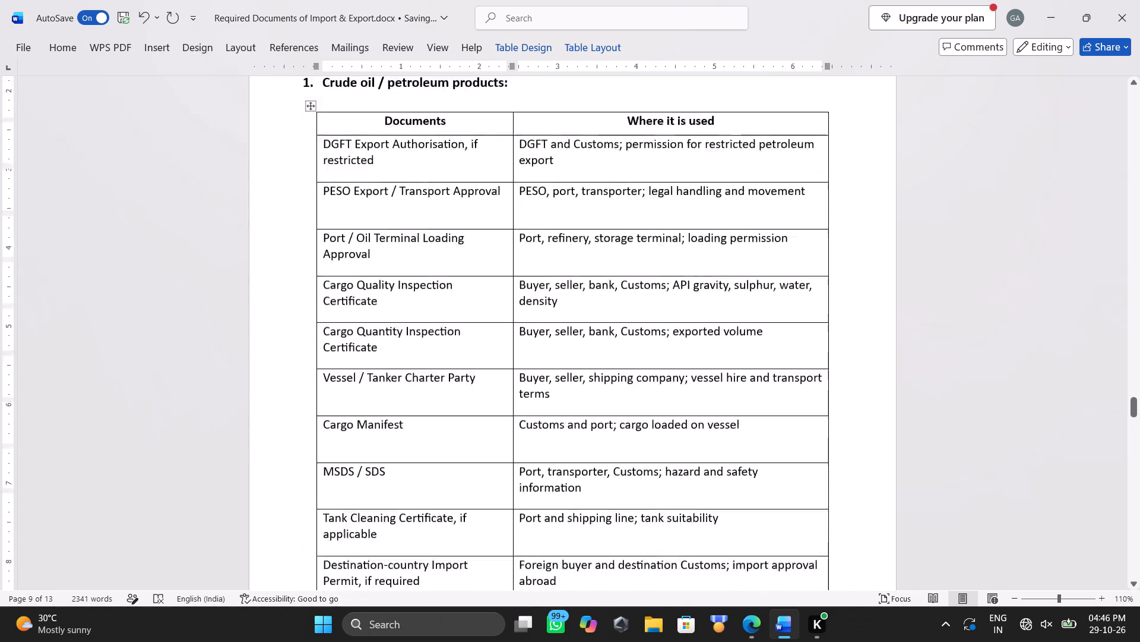
scroll(857, 357, down, 1)
drag(839, 455, 834, 422)
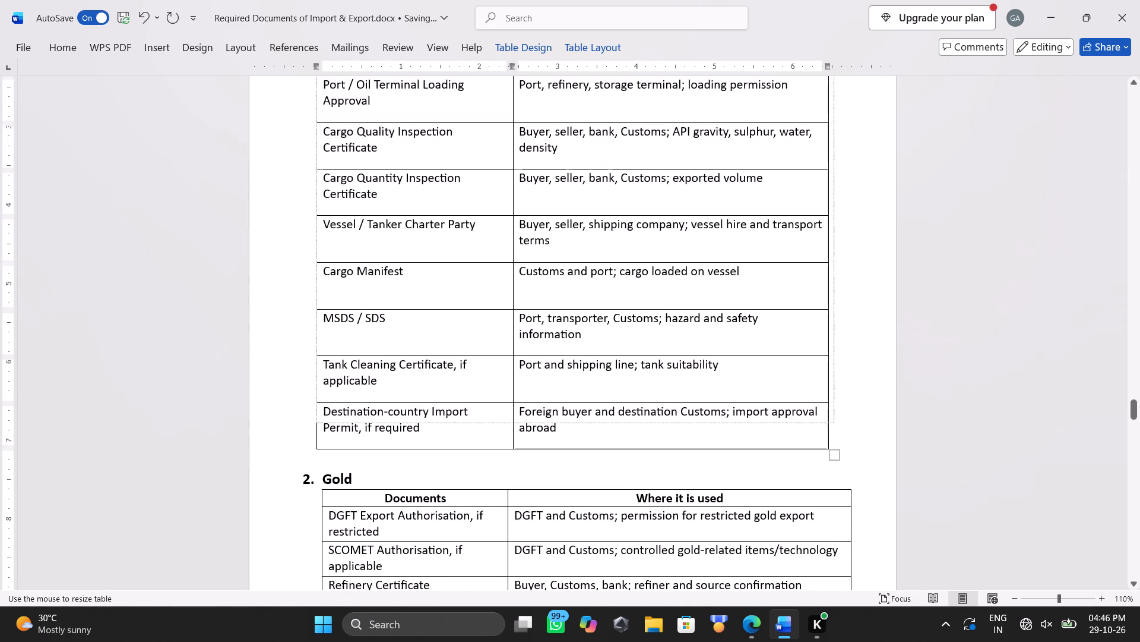
drag(834, 422, 841, 396)
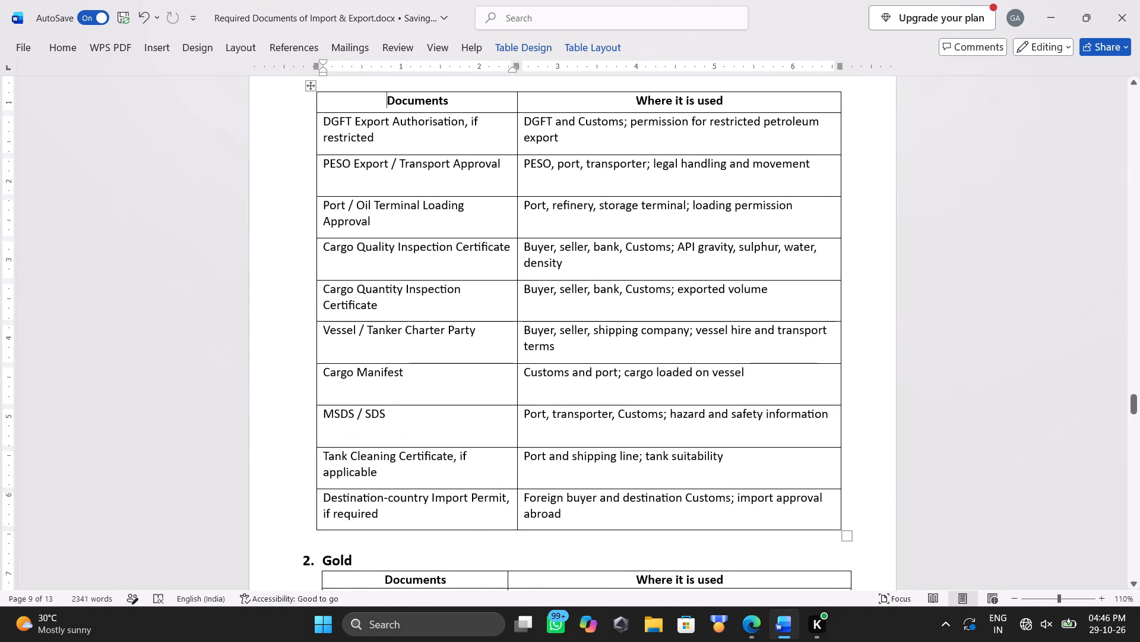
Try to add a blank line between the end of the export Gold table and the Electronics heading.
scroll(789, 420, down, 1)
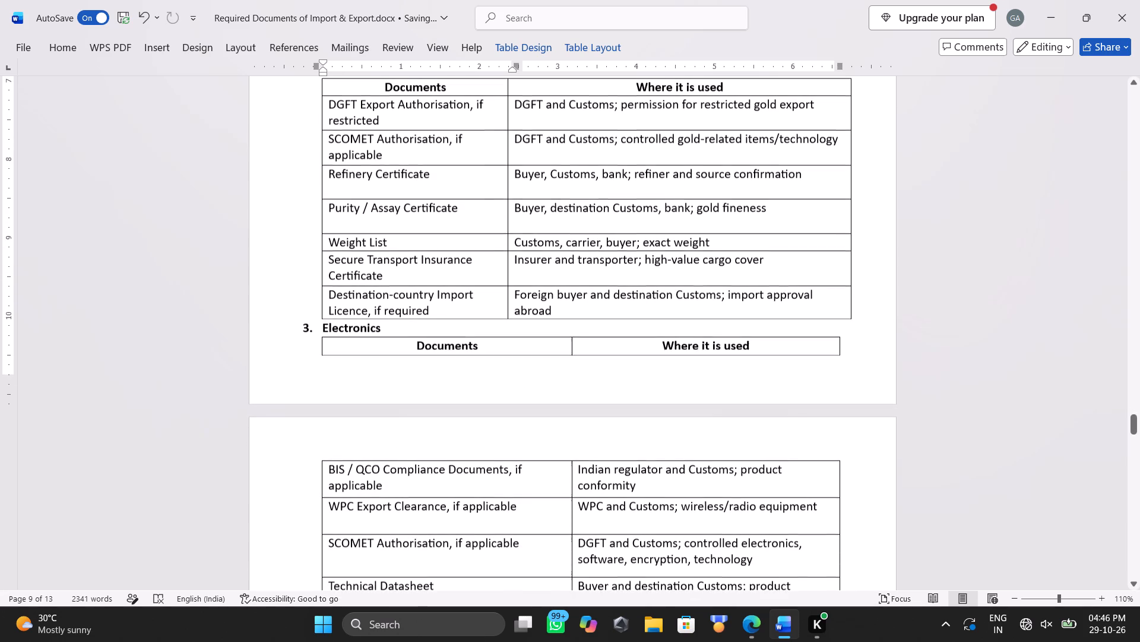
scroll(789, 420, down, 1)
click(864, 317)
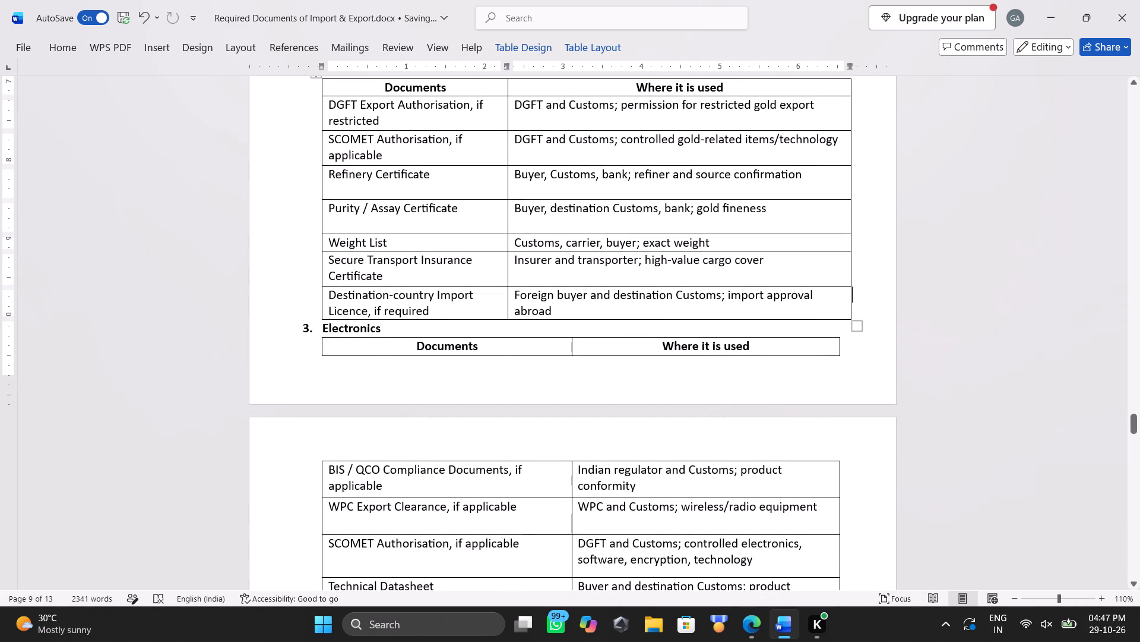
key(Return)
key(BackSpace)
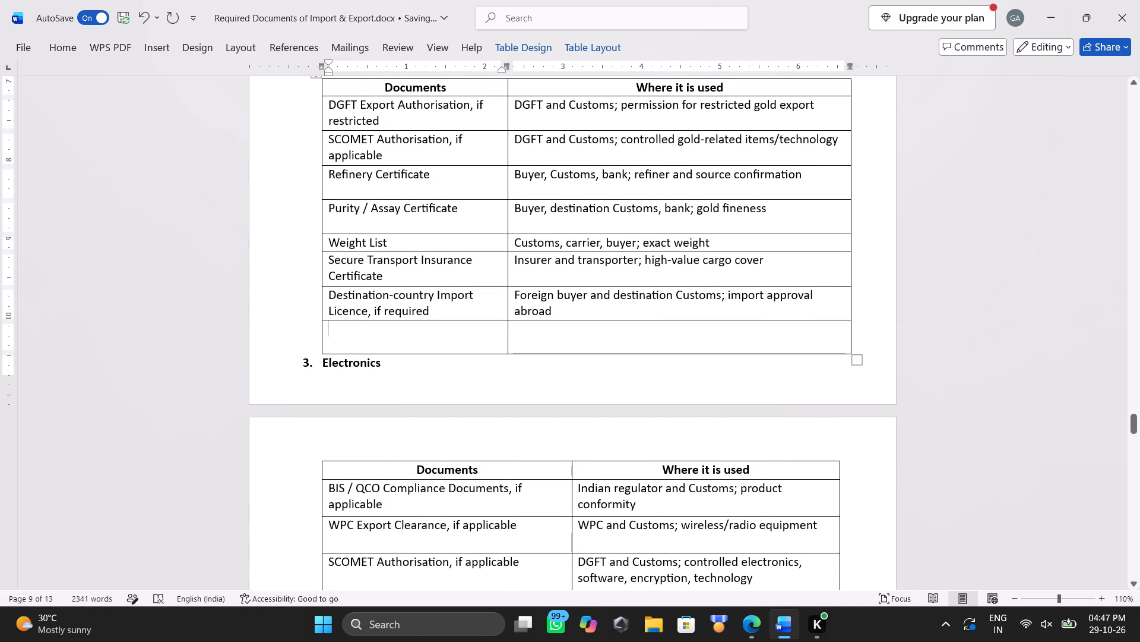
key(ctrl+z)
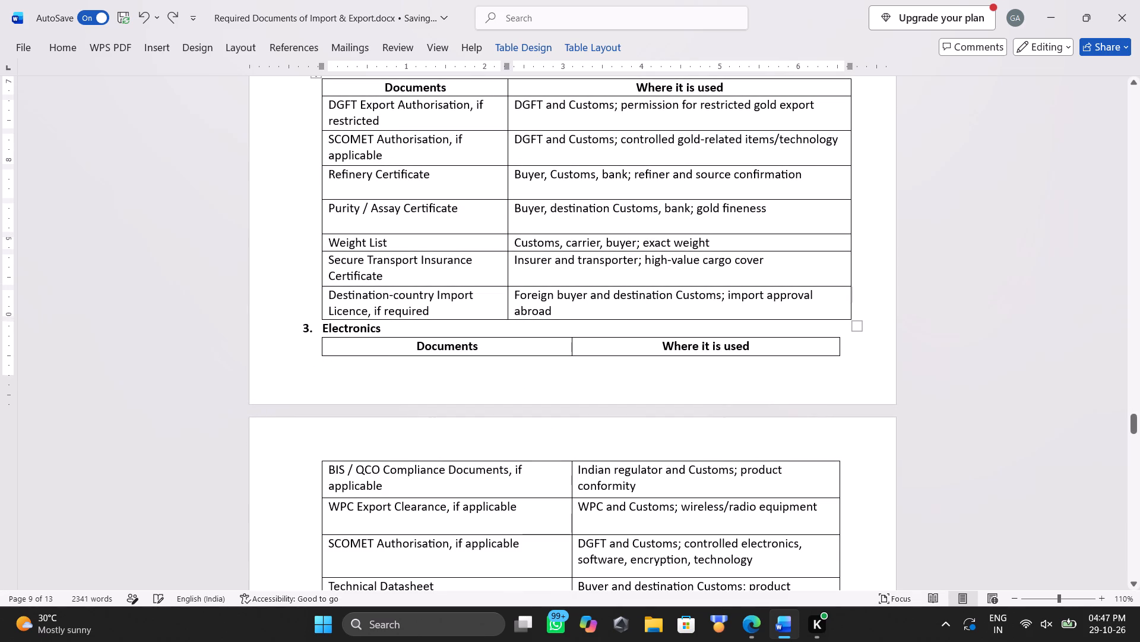
Add an empty row at the end of the export Gold table, just above the Electronics heading.
click(302, 332)
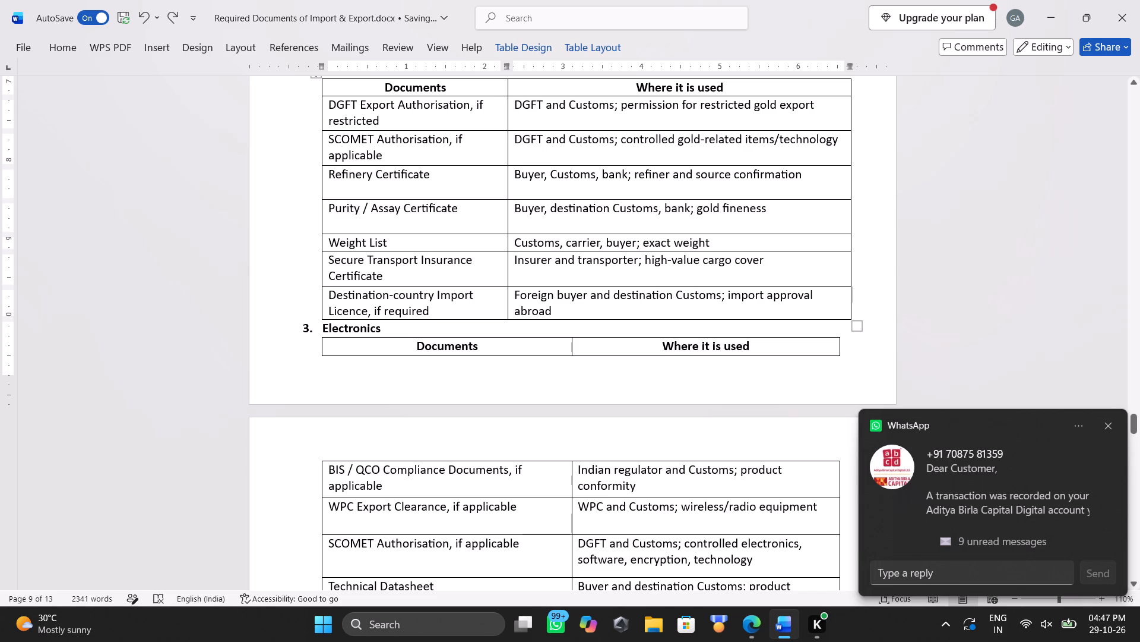
key(Left)
key(Left)
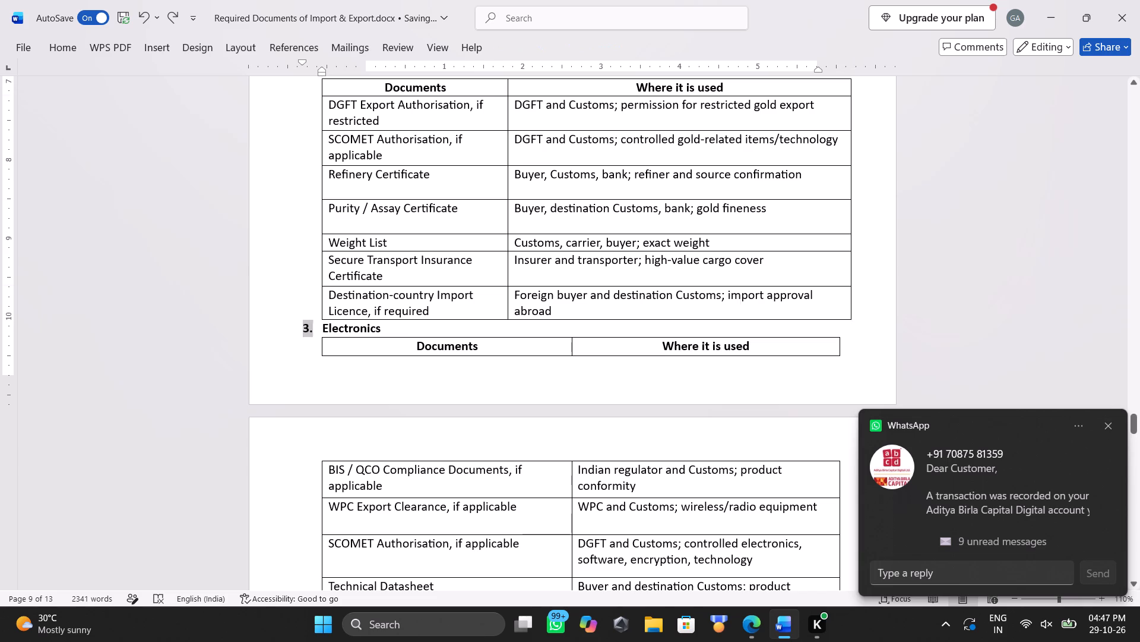
key(Return)
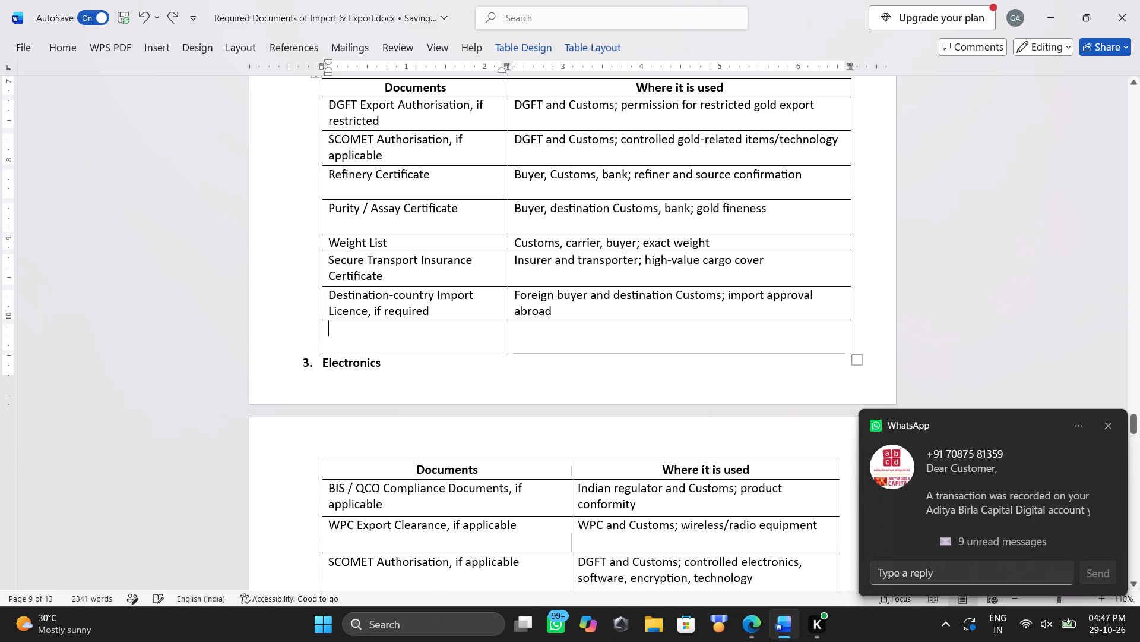
key(BackSpace)
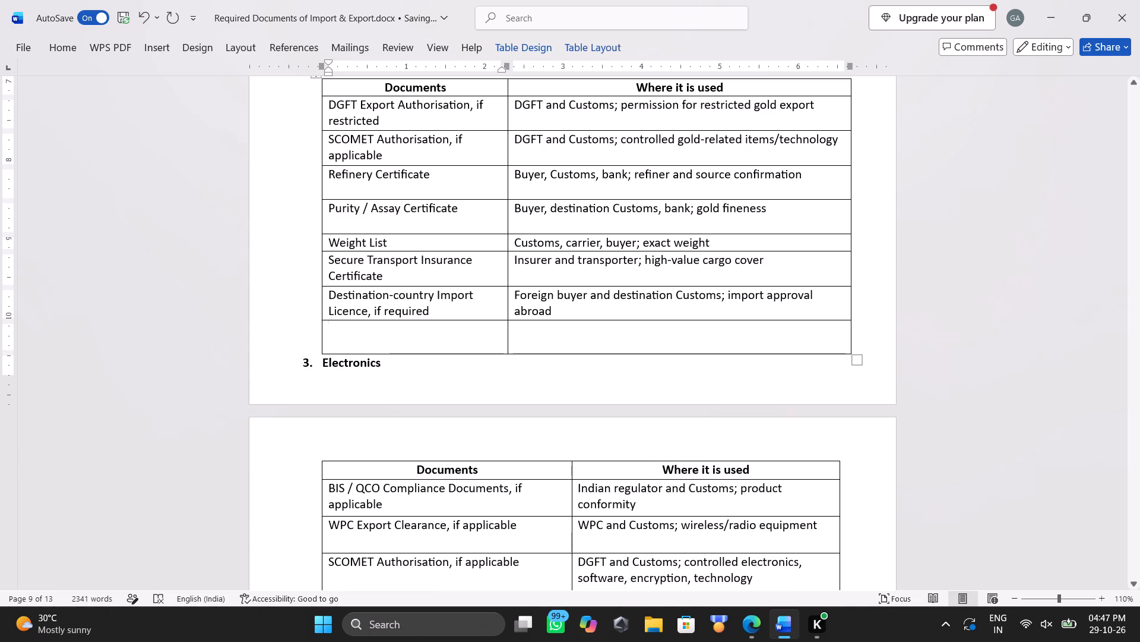
Insert a line break before the export Electronics heading and renumber the heading as "3.".
click(323, 366)
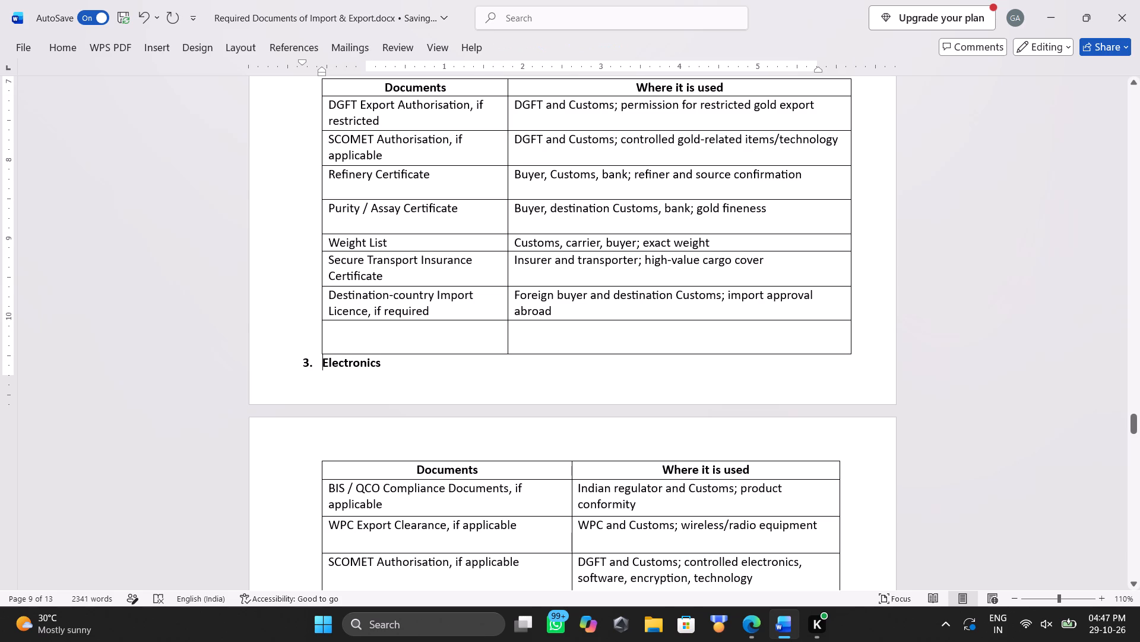
key(BackSpace)
key(BackSpace)
key(Return)
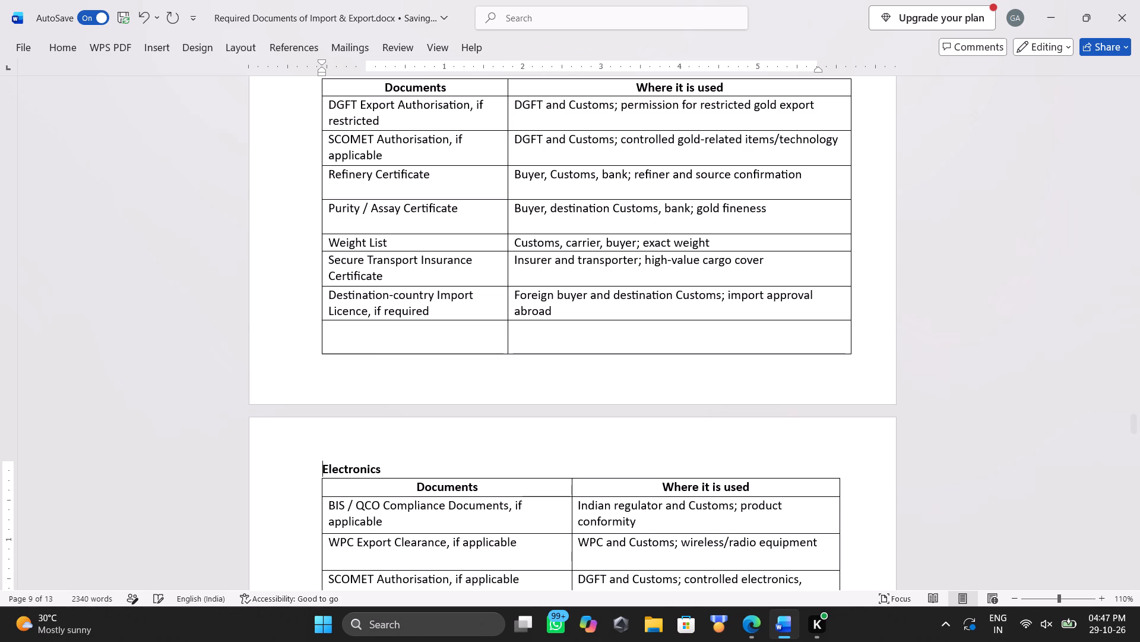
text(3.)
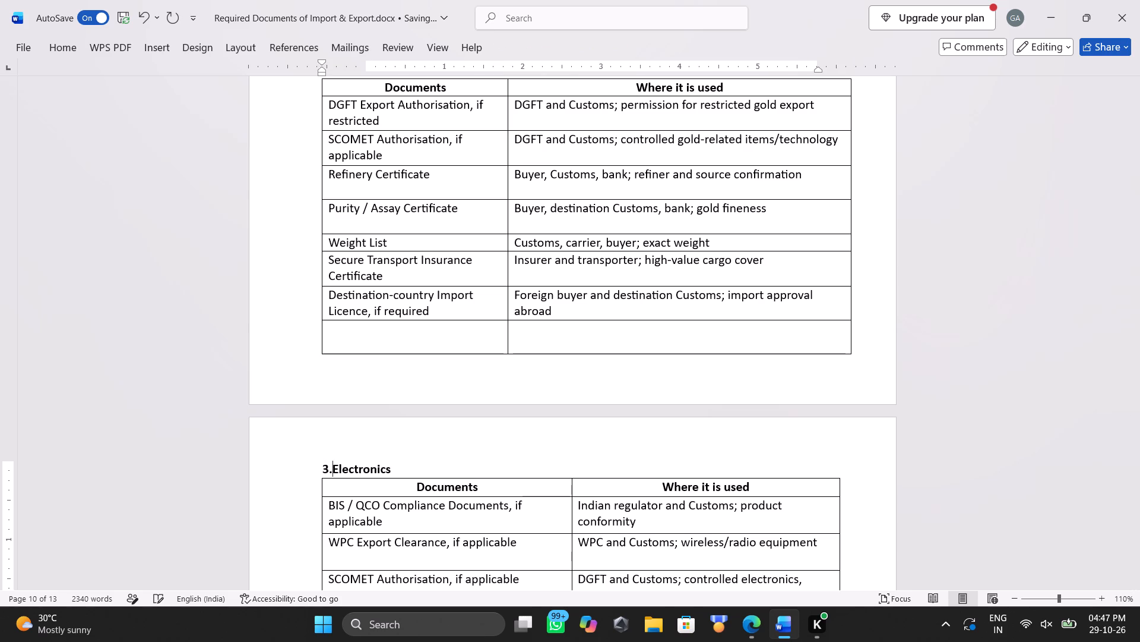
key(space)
Open the editing options for the empty last row of the export Gold table.
click(402, 349)
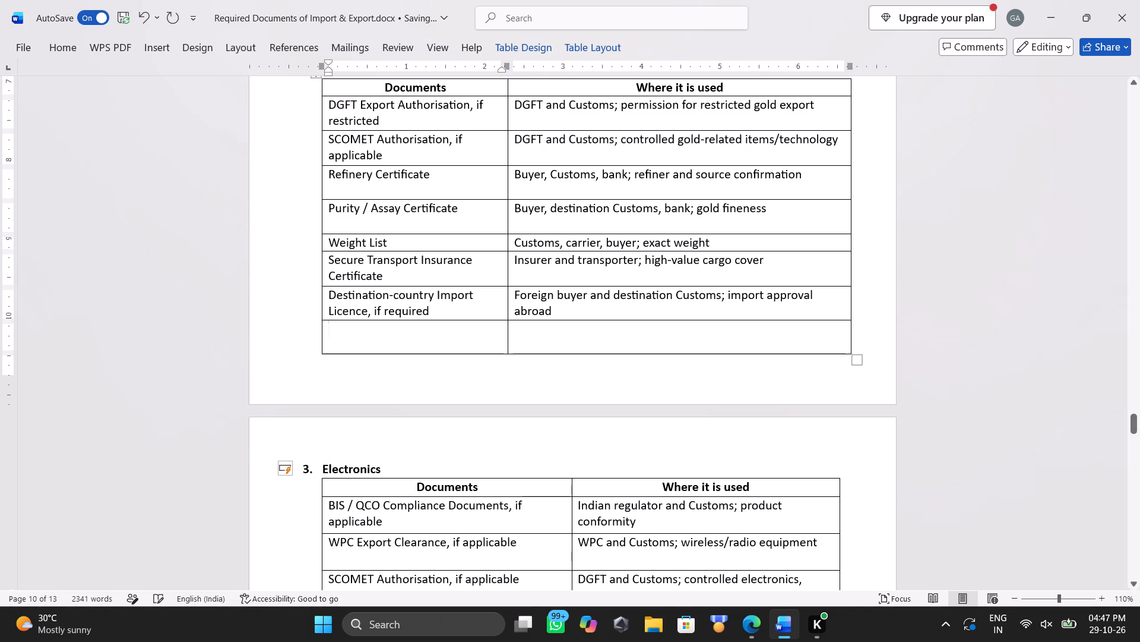
right_click(402, 349)
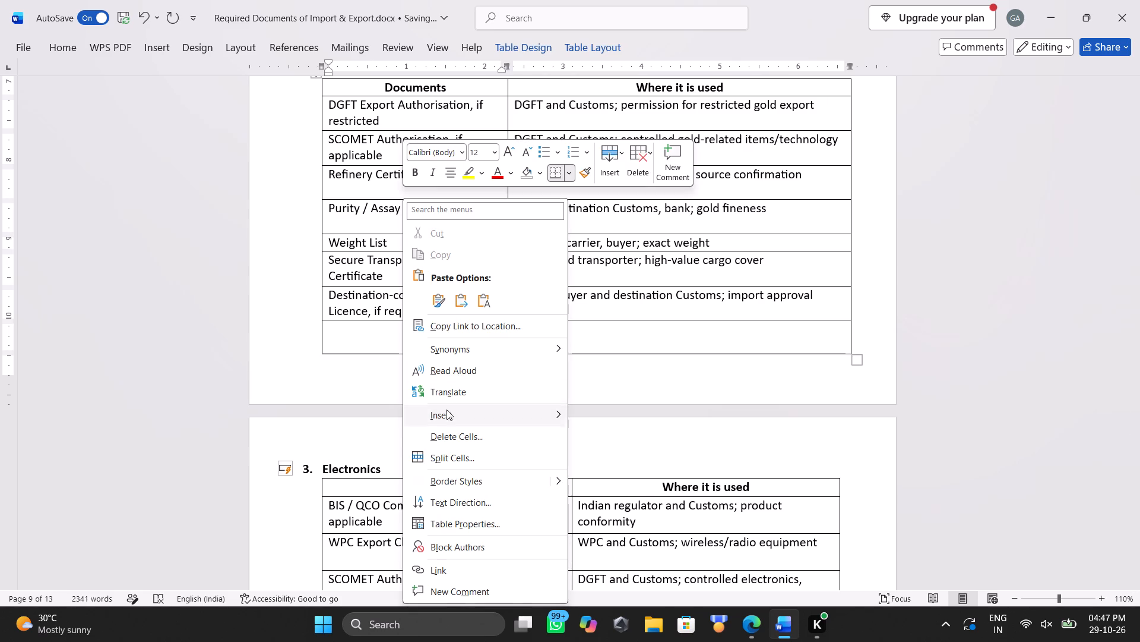
Delete the entire empty last row of the export Gold table.
click(439, 440)
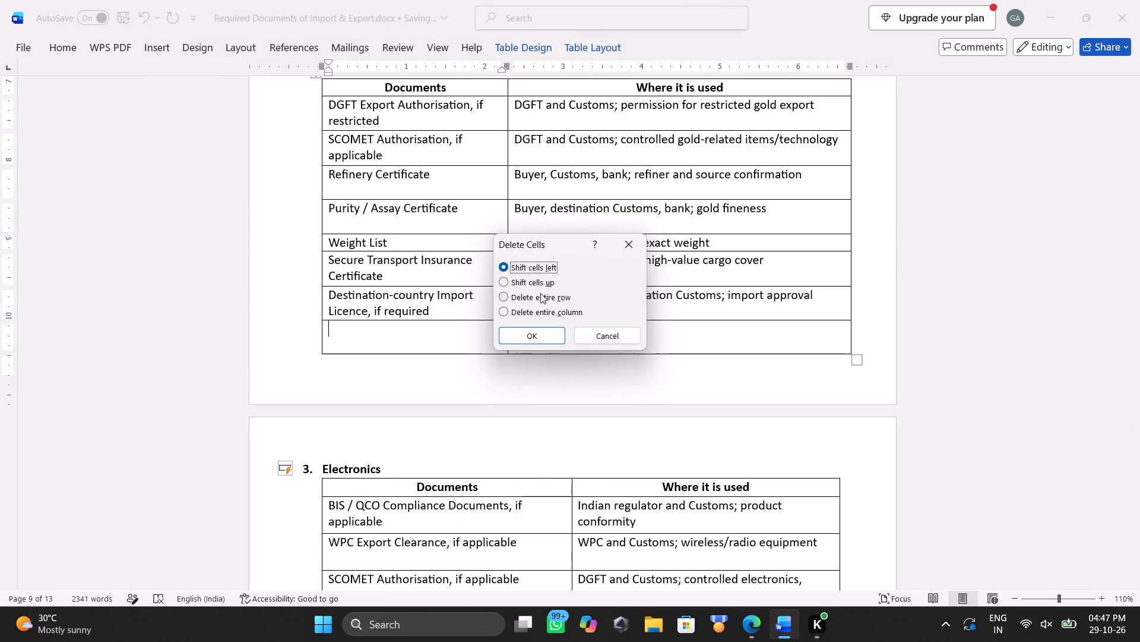
click(540, 293)
click(527, 338)
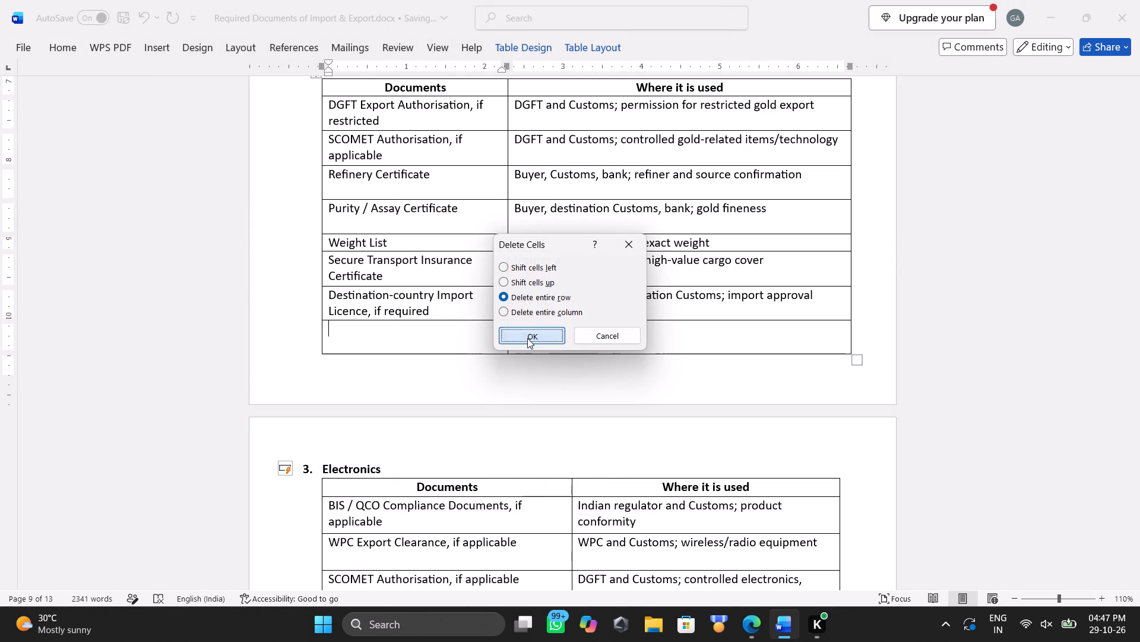
Add two blank lines below the export Gold table to push the Electronics heading onto the following page.
key(Return)
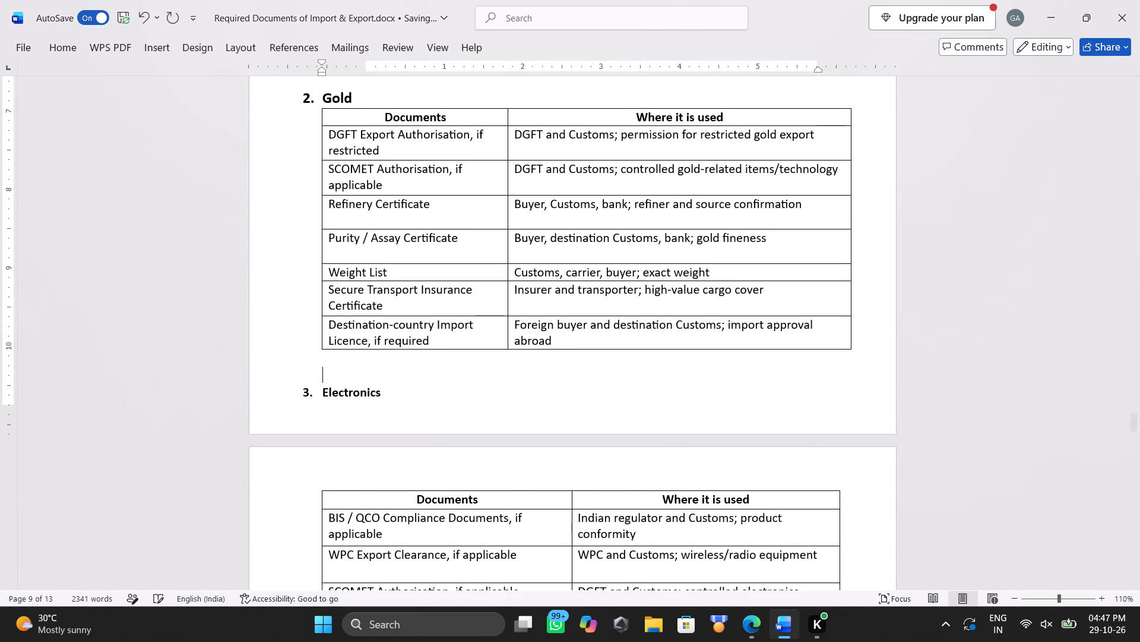
key(Return)
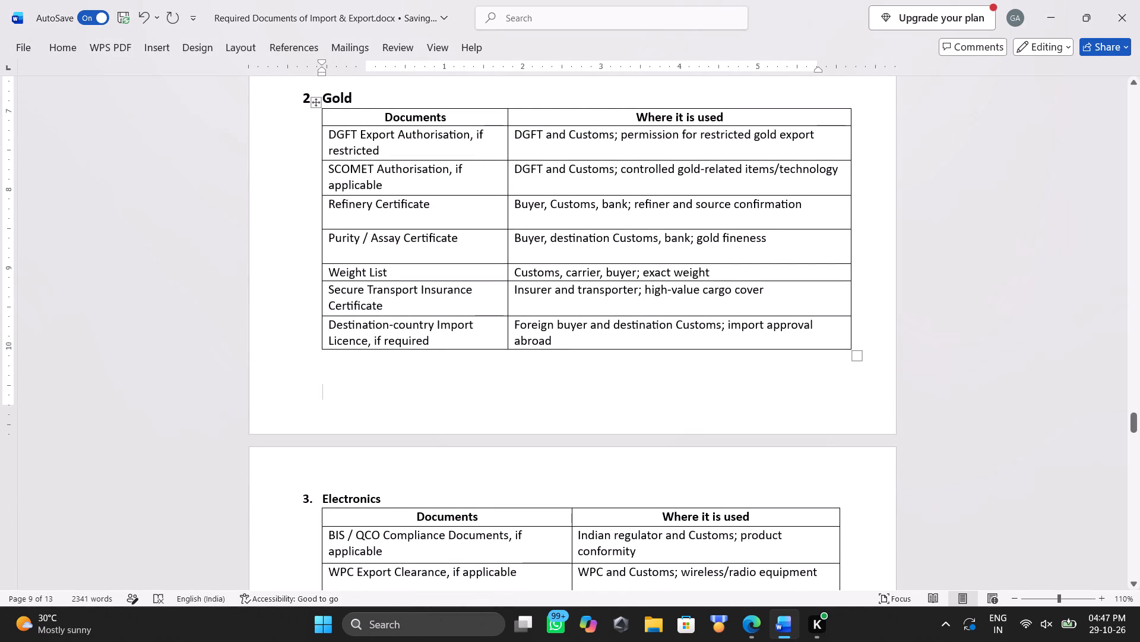
Add an unnumbered blank line between the export Electronics heading and its table.
click(474, 482)
key(Return)
key(BackSpace)
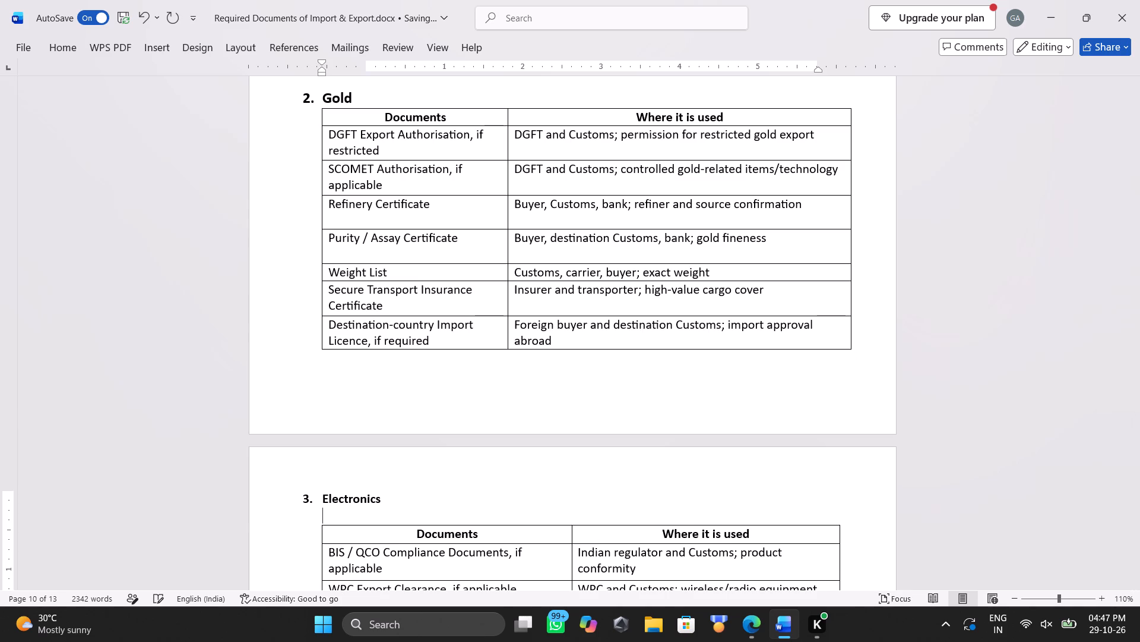
Add an unnumbered blank line between the export Gold heading and its table.
scroll(474, 482, down, 2)
scroll(474, 482, up, 3)
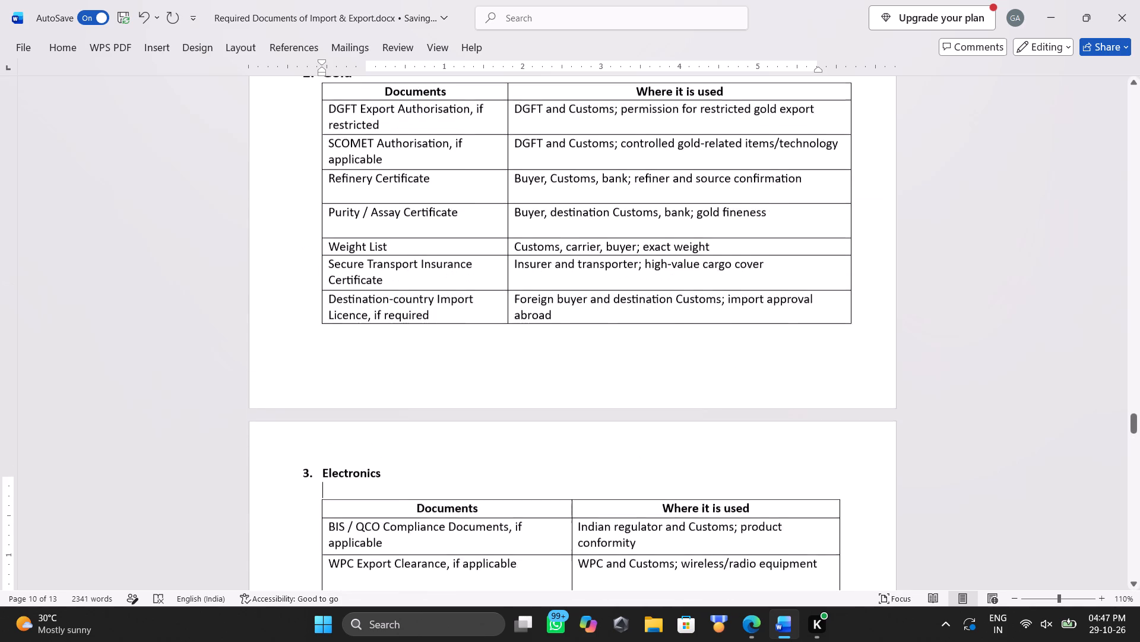
scroll(474, 482, up, 1)
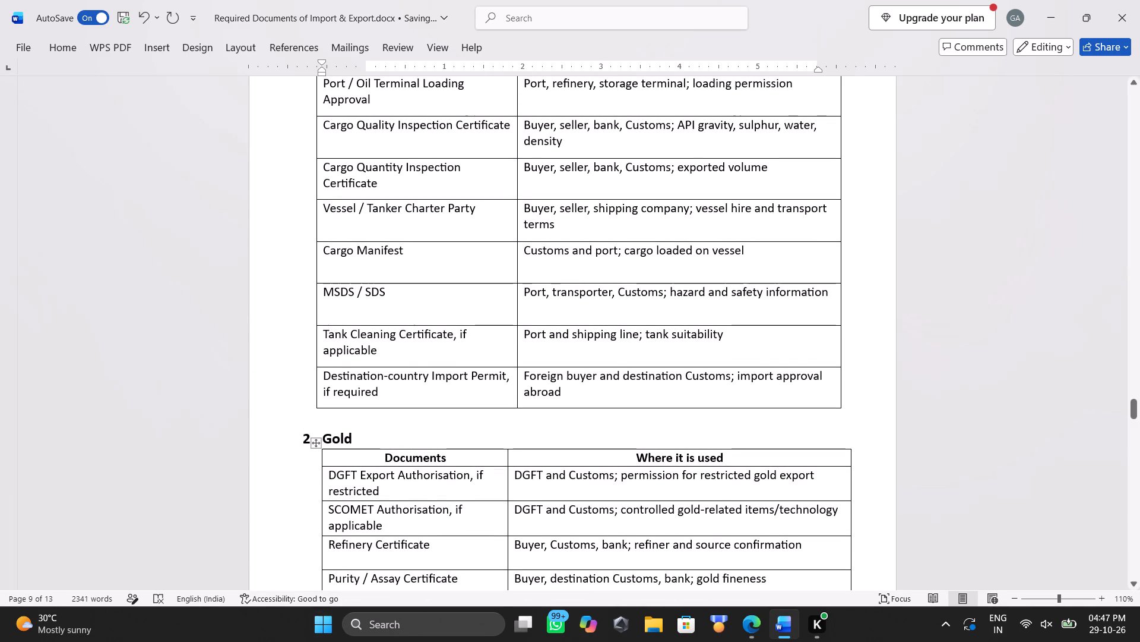
click(372, 438)
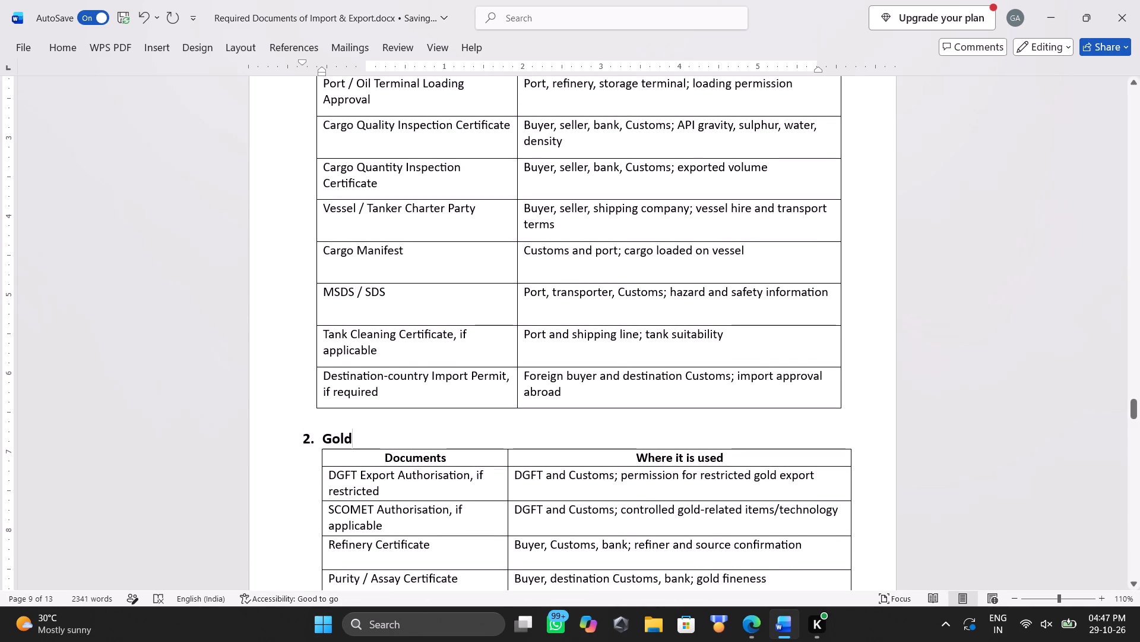
key(Return)
key(BackSpace)
Set the text of the whole import Plastics table, including its header row, to size 12.
scroll(372, 438, down, 1)
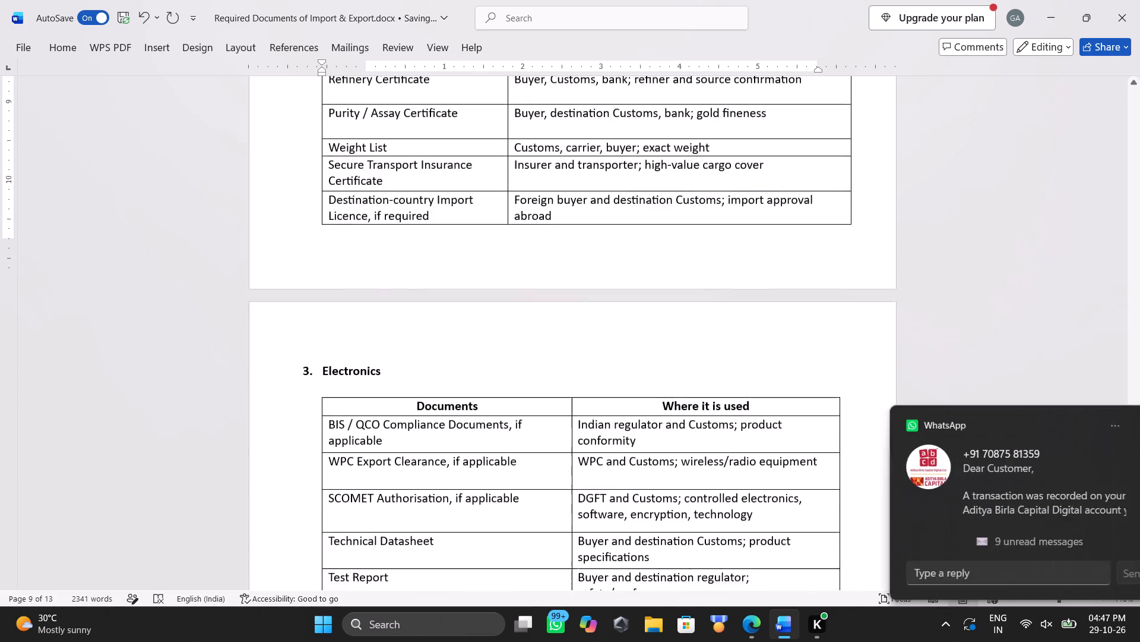
scroll(372, 438, down, 2)
scroll(372, 438, up, 5)
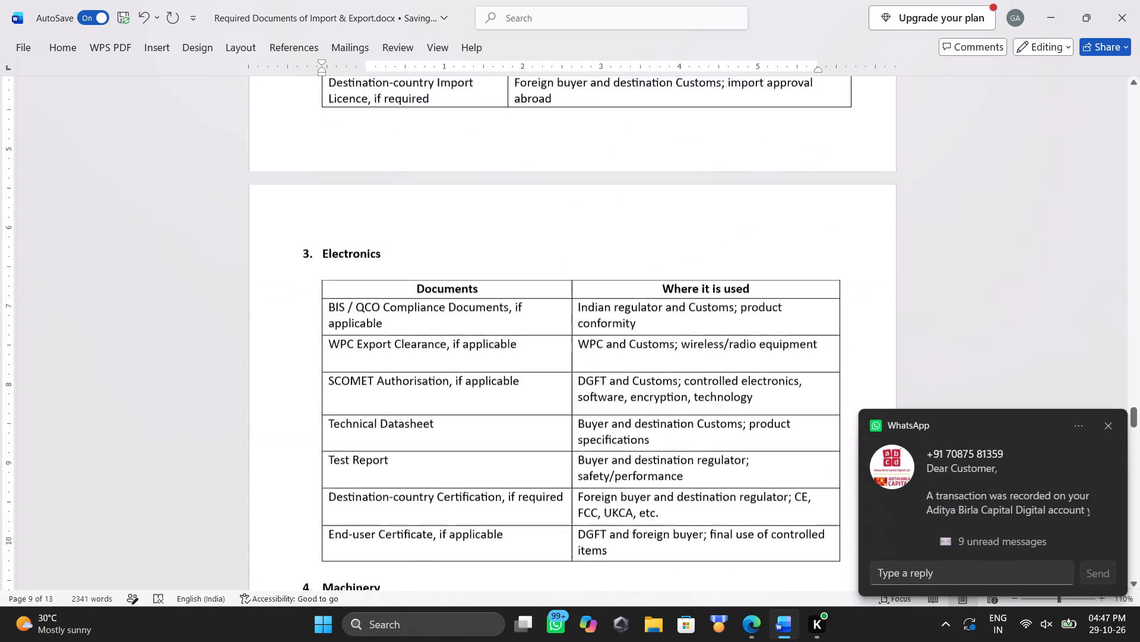
scroll(372, 438, up, 5)
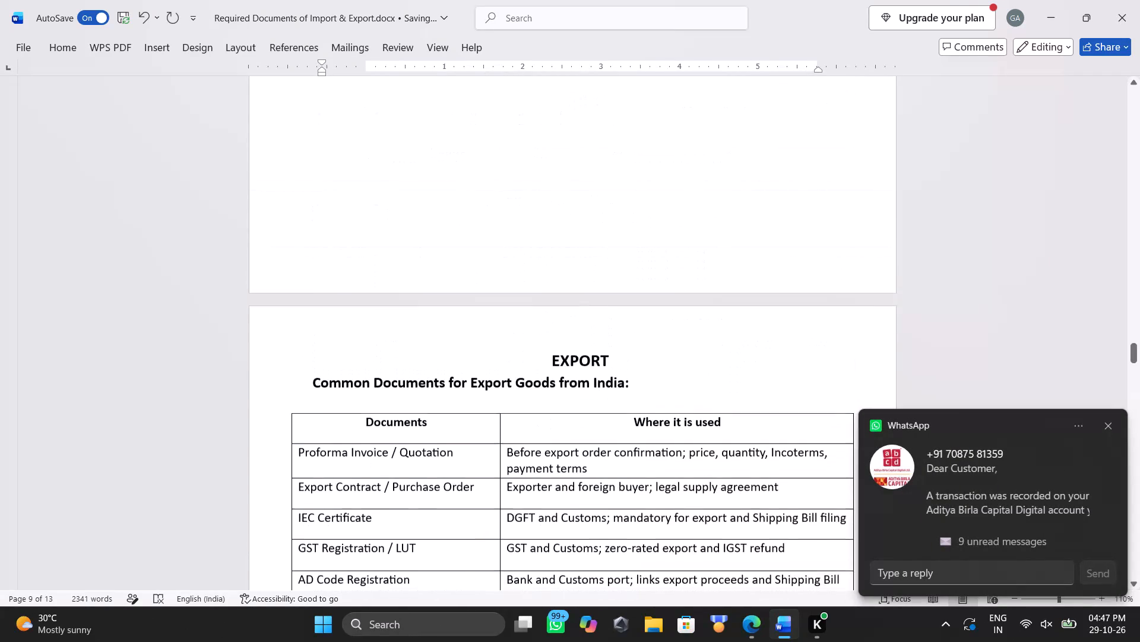
scroll(372, 438, up, 5)
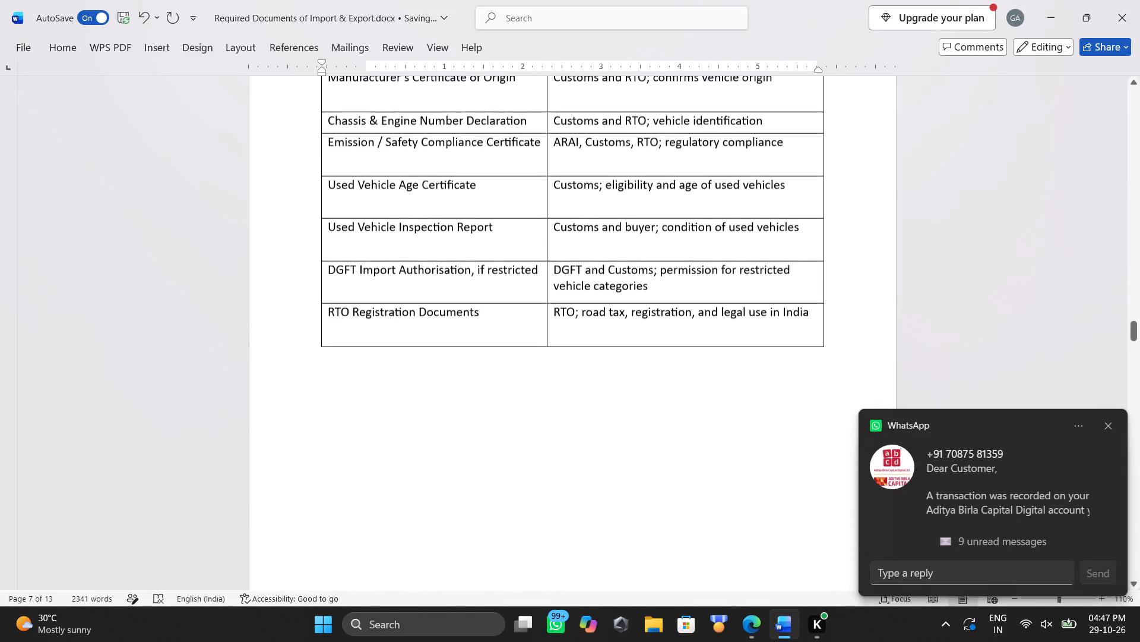
scroll(372, 438, up, 1)
double_click(372, 438)
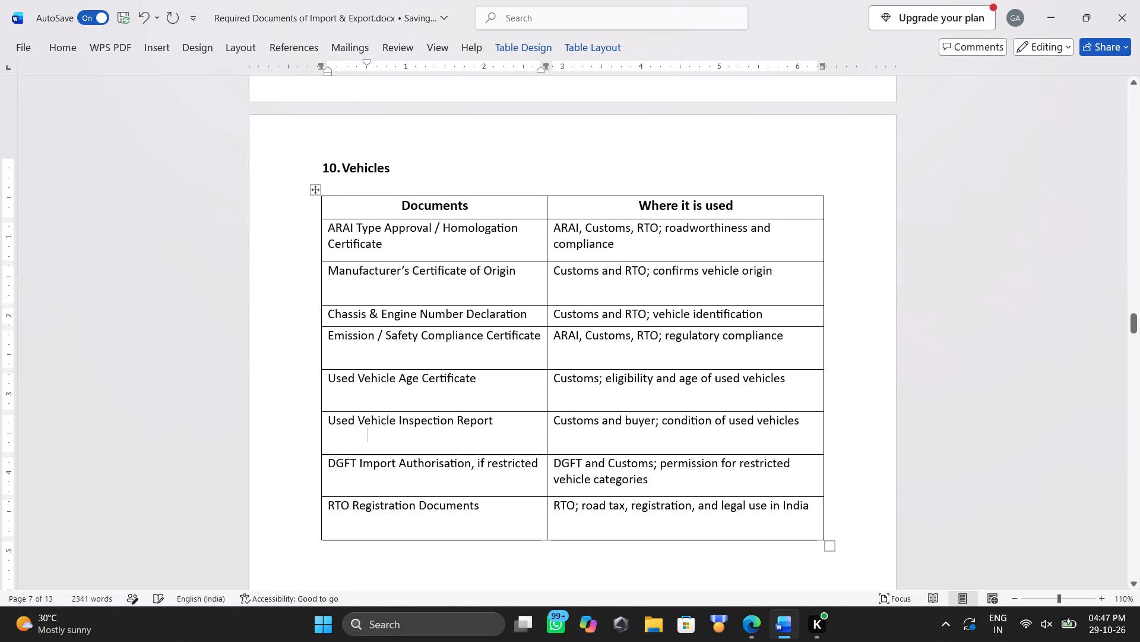
triple_click(370, 430)
scroll(356, 317, up, 2)
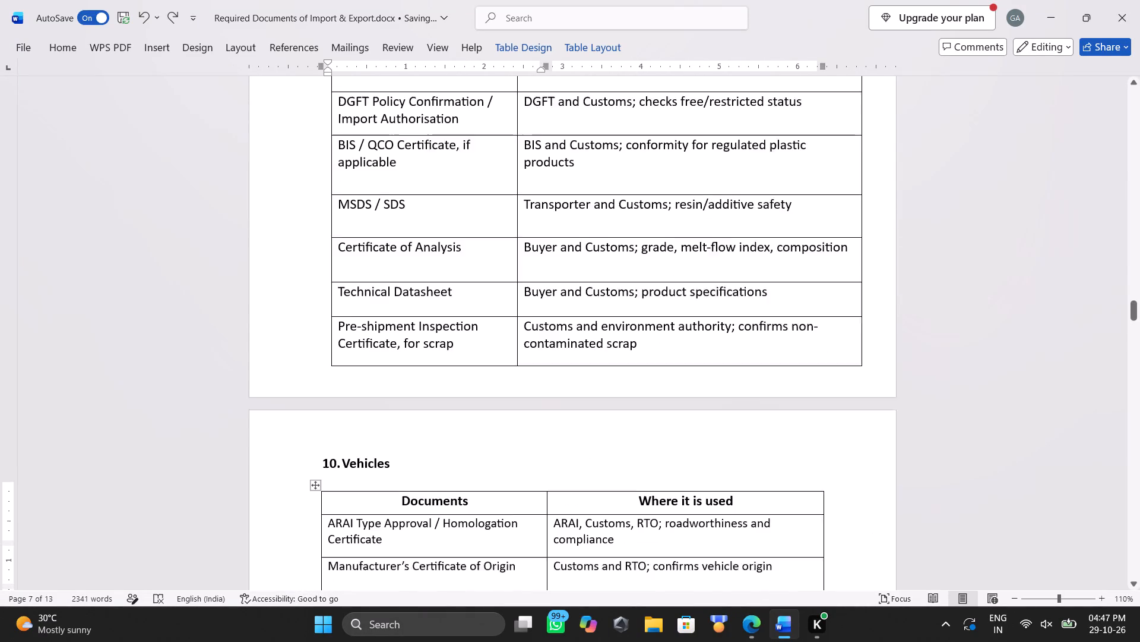
triple_click(356, 317)
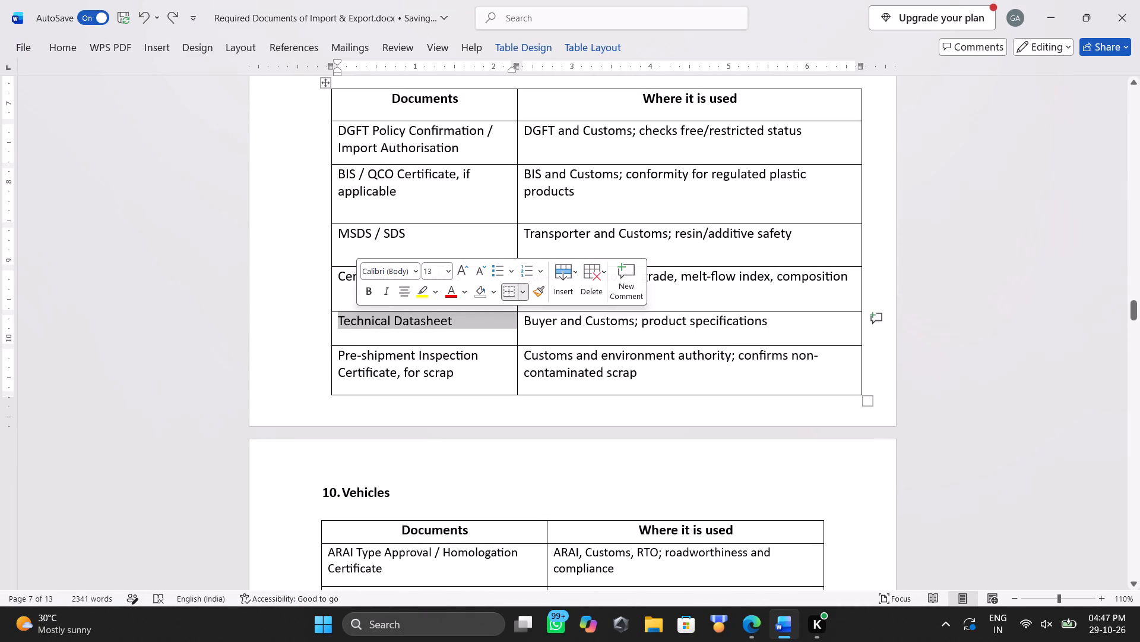
drag(664, 385, 356, 143)
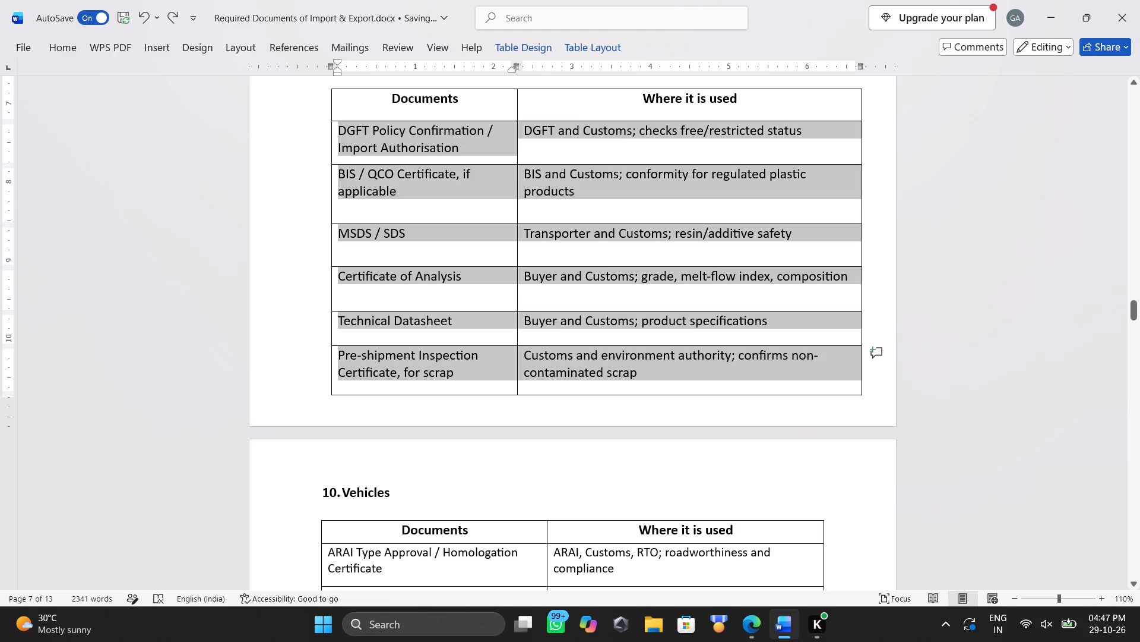
drag(356, 143, 338, 117)
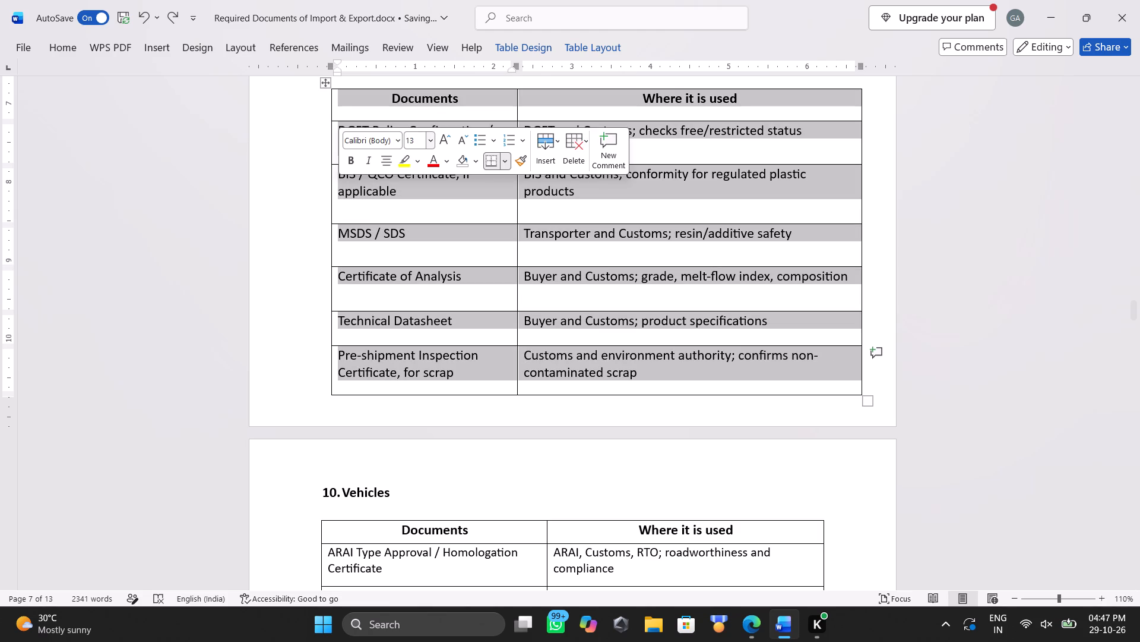
click(414, 139)
text(12)
key(Return)
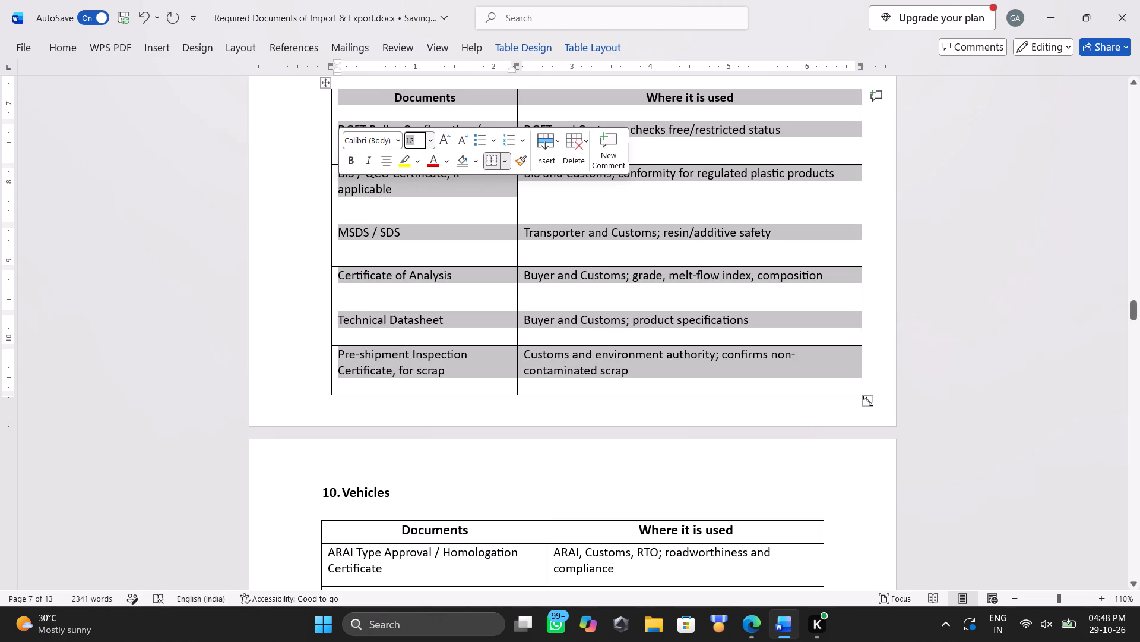
Resize the whole import Plastics table to be slightly narrower and shorter.
drag(868, 401, 850, 378)
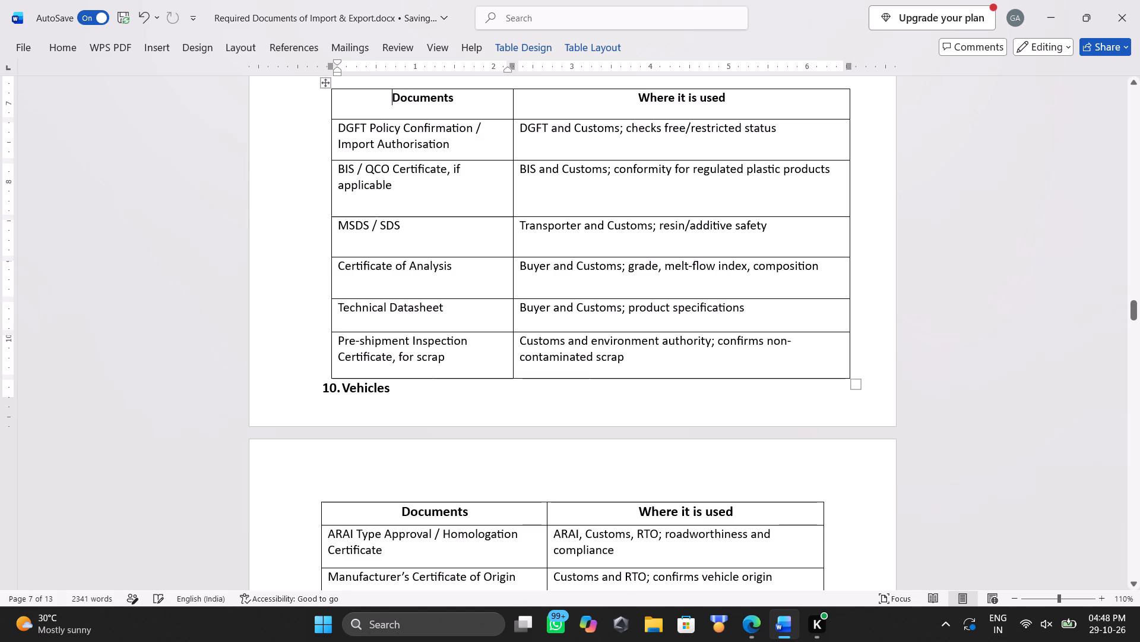
Insert a line break before the import Vehicles heading to move it onto the following page, and number it manually as "10.".
click(867, 361)
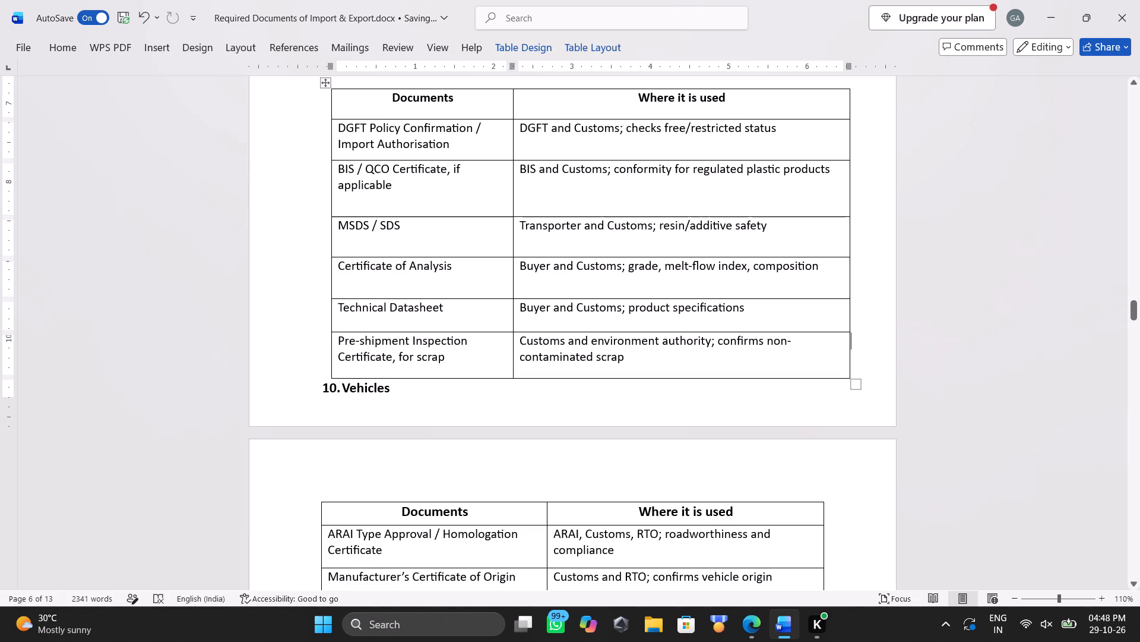
key(Down)
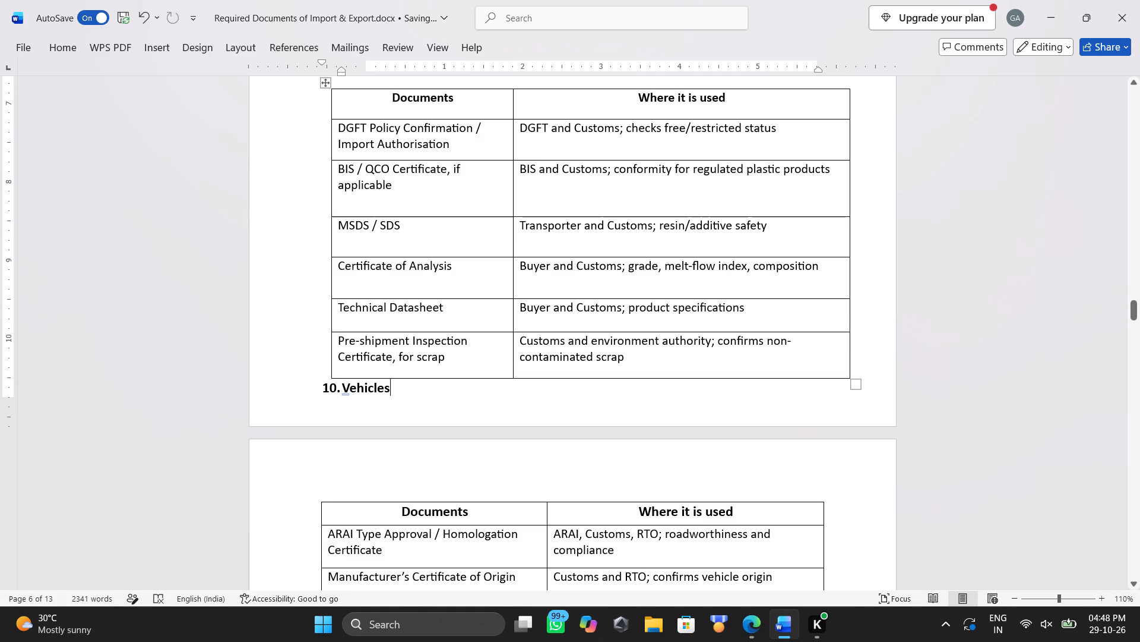
key(Left)
key(Left)
key(Left)
key(Left)
key(Left)
key(Left)
key(Left)
key(Left)
key(space)
key(Left)
key(Left)
key(Left)
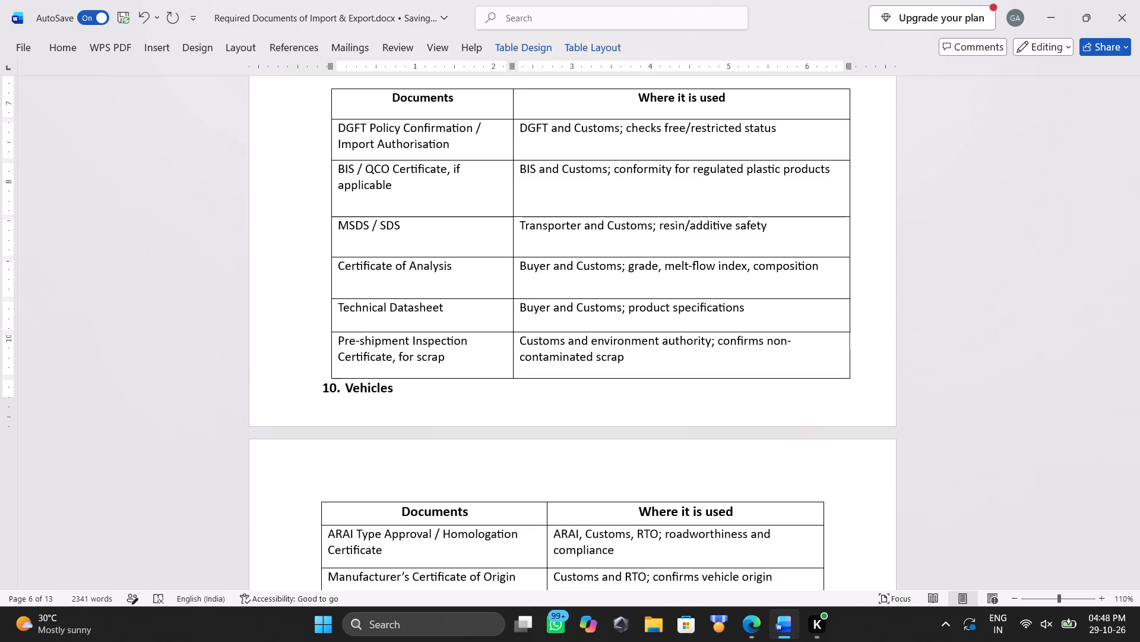
key(Right)
key(Return)
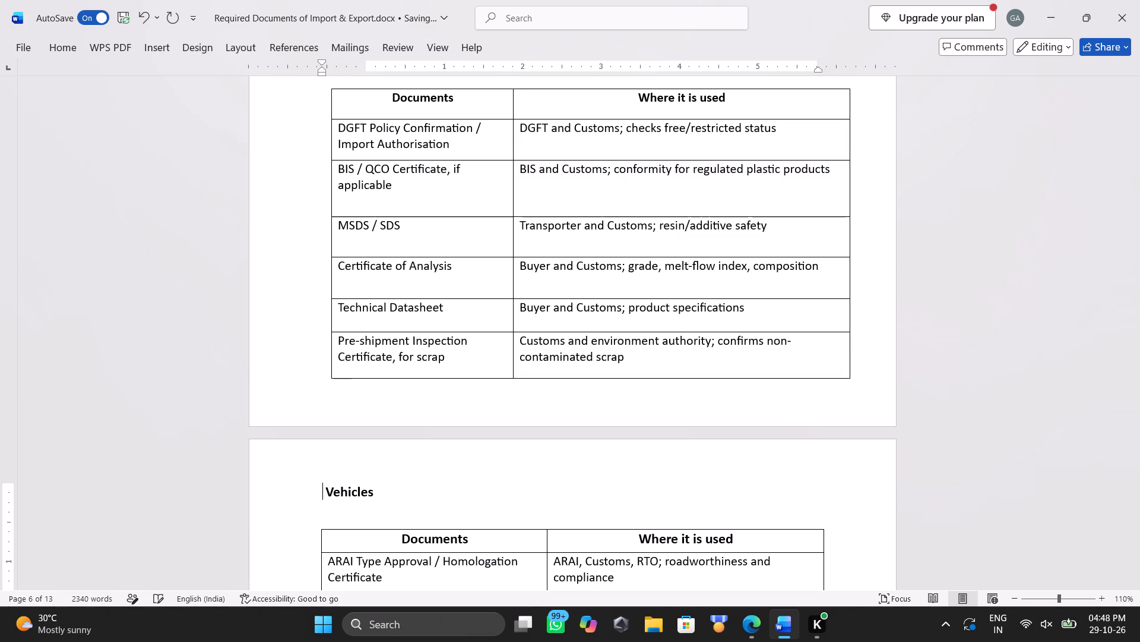
text(10)
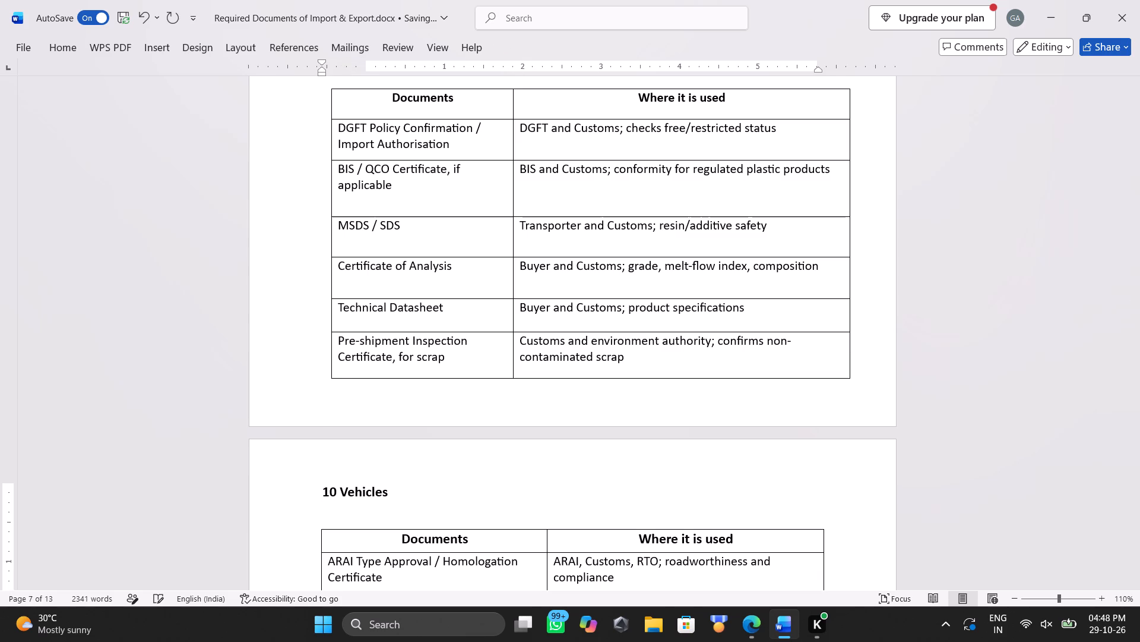
text(.)
key(space)
Resize the whole import Pharmaceuticals table to be slightly wider.
scroll(867, 361, up, 1)
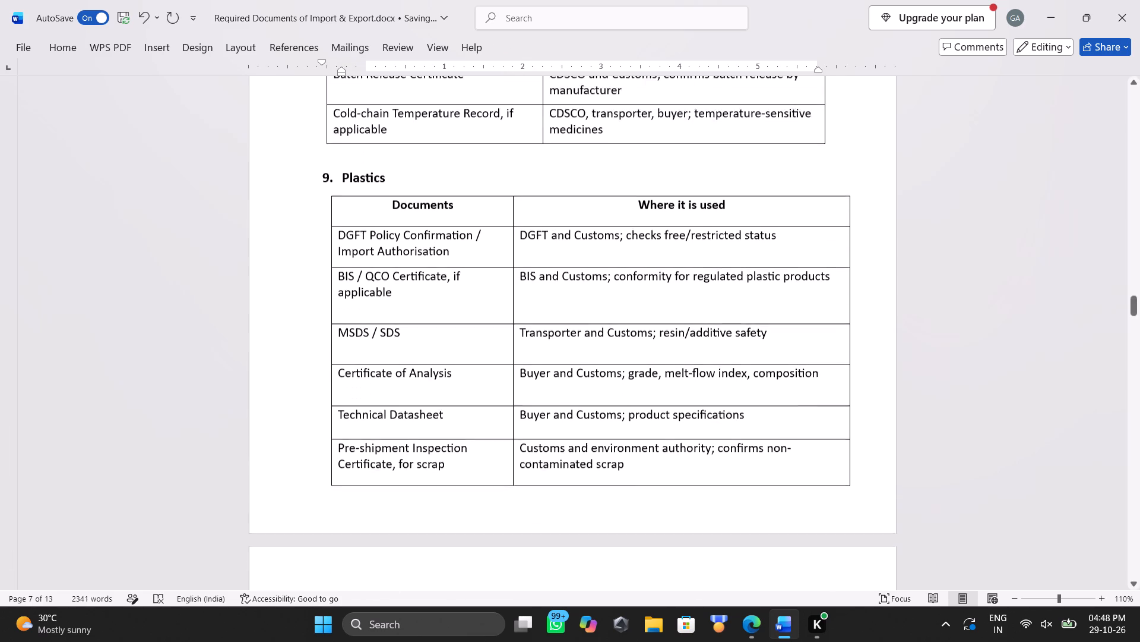
scroll(867, 361, up, 2)
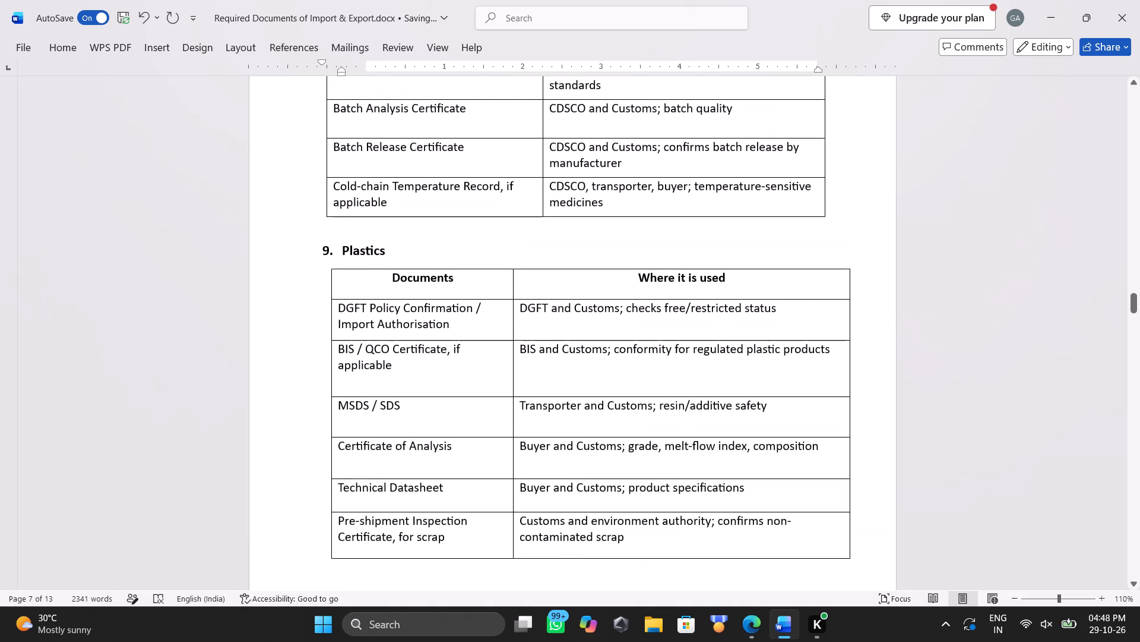
scroll(867, 361, up, 1)
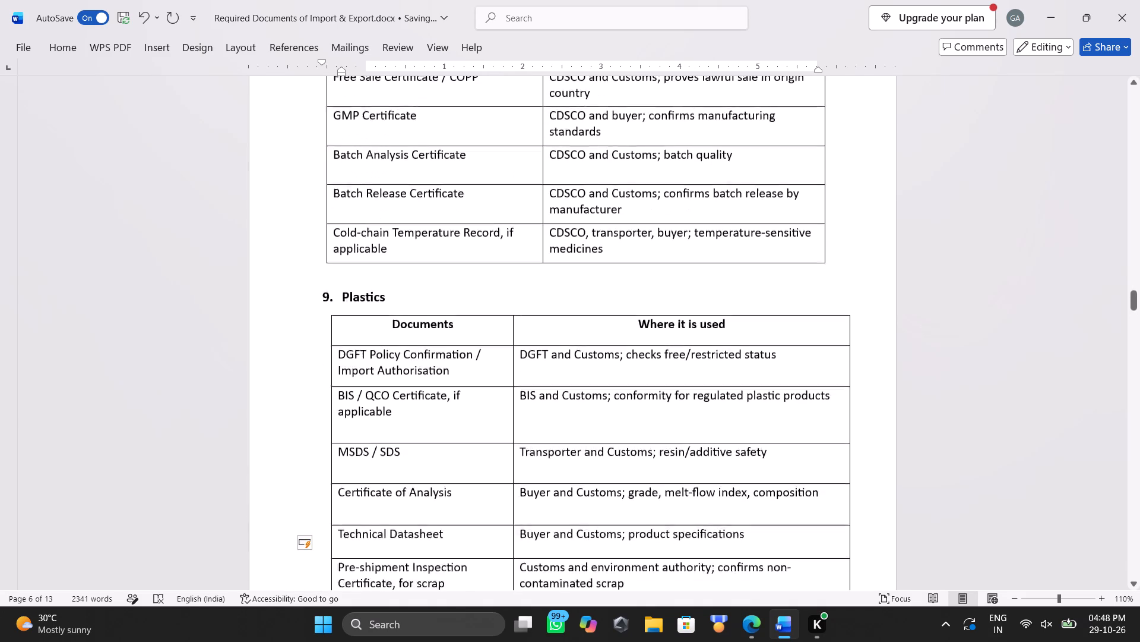
scroll(867, 361, up, 2)
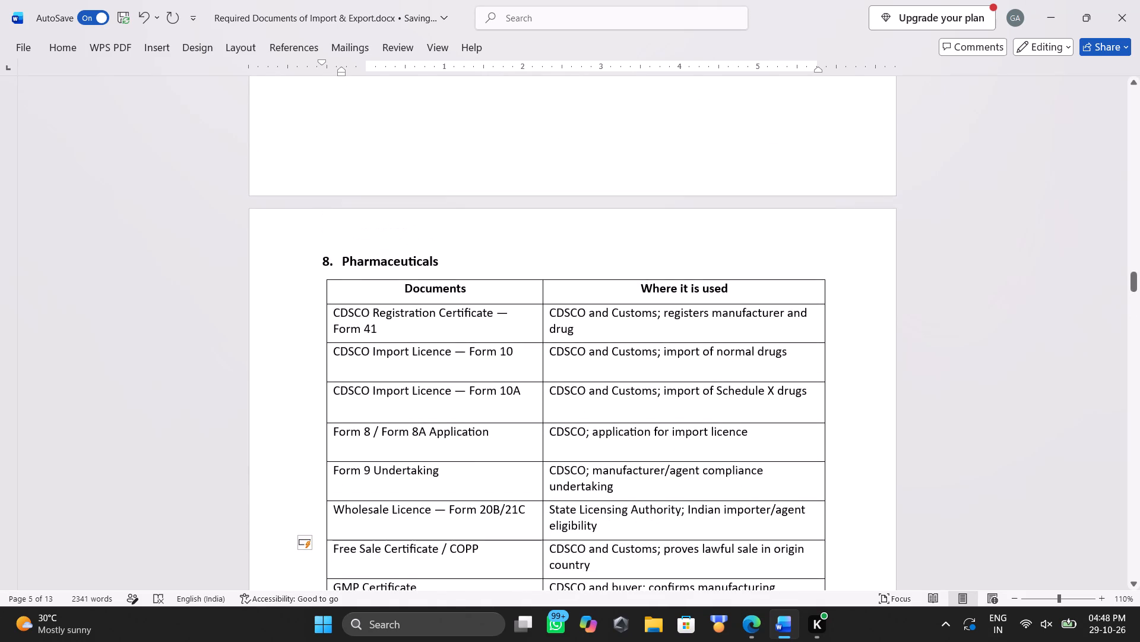
scroll(867, 361, down, 1)
scroll(867, 361, up, 2)
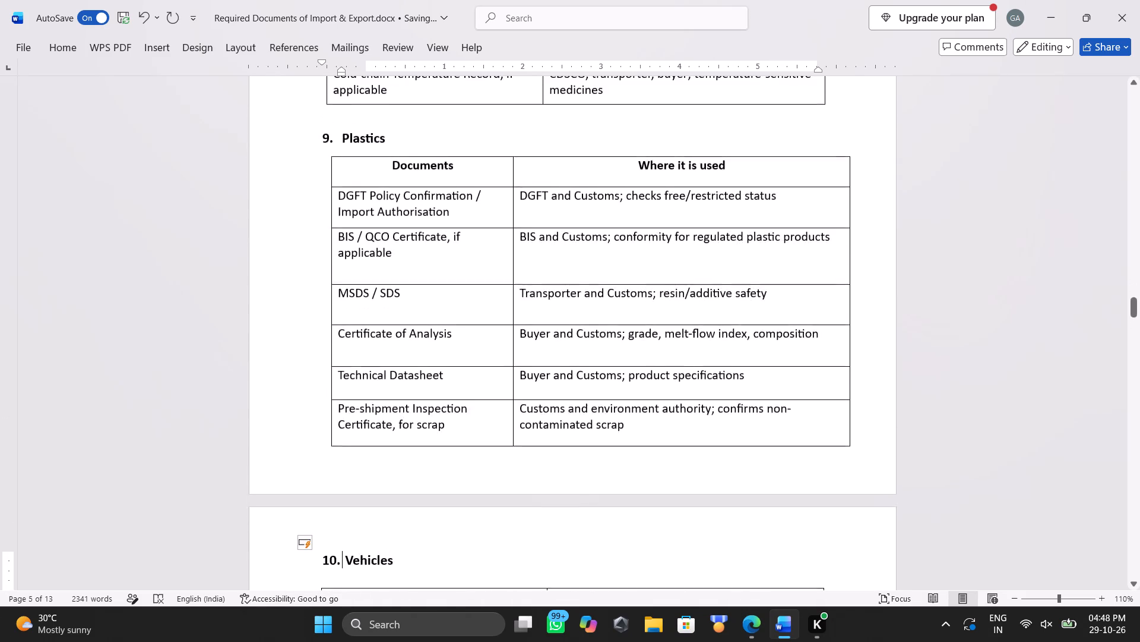
scroll(867, 361, up, 1)
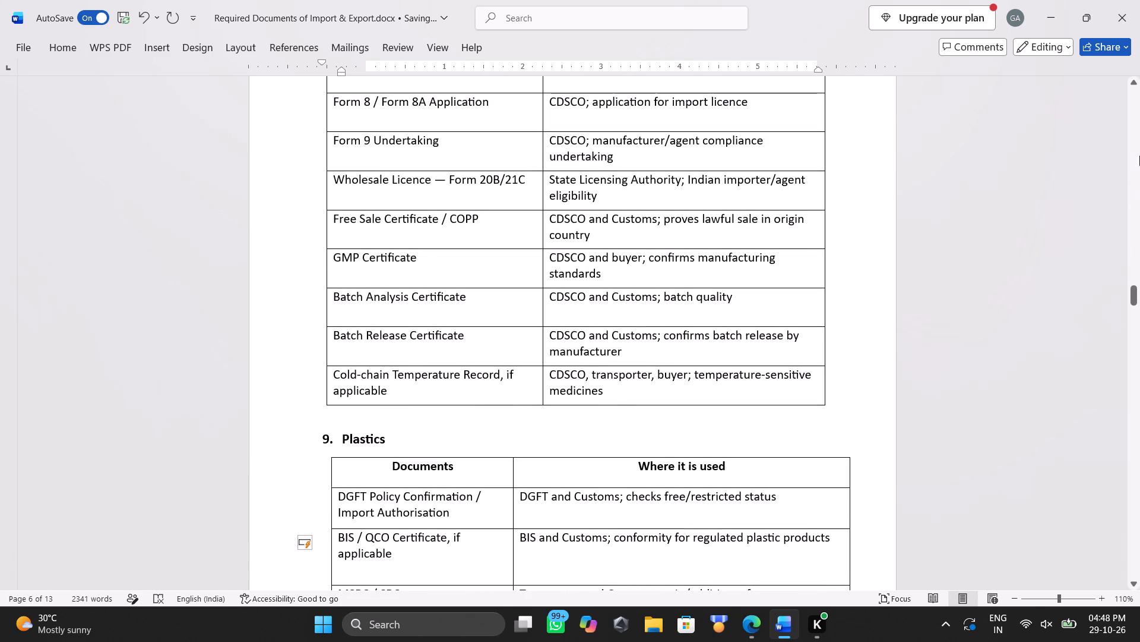
drag(832, 411, 840, 412)
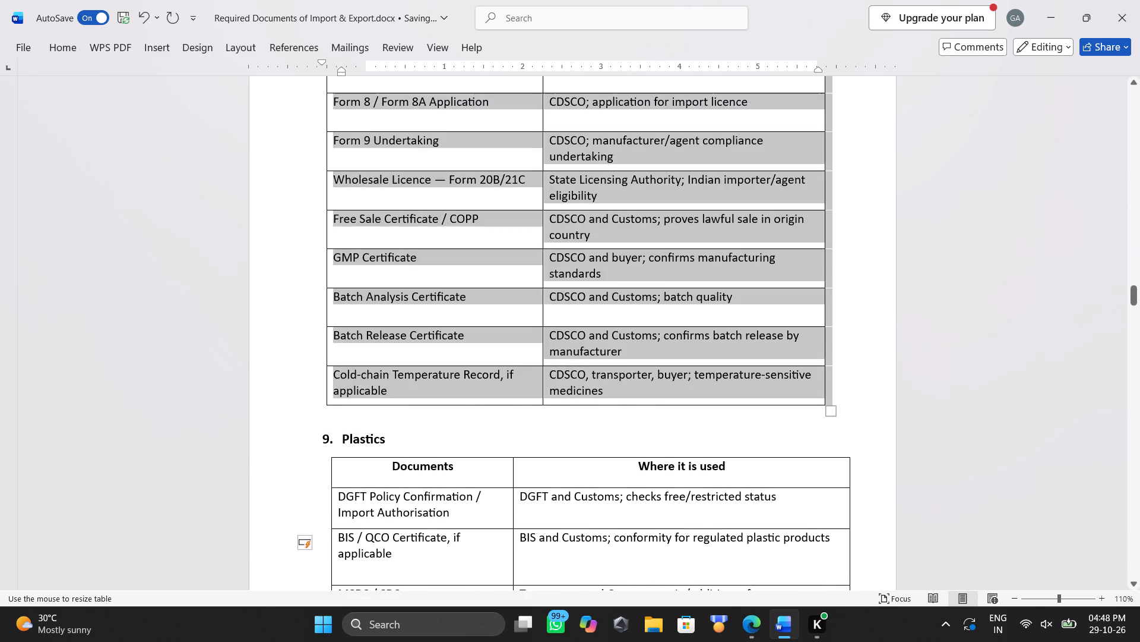
drag(840, 412, 842, 413)
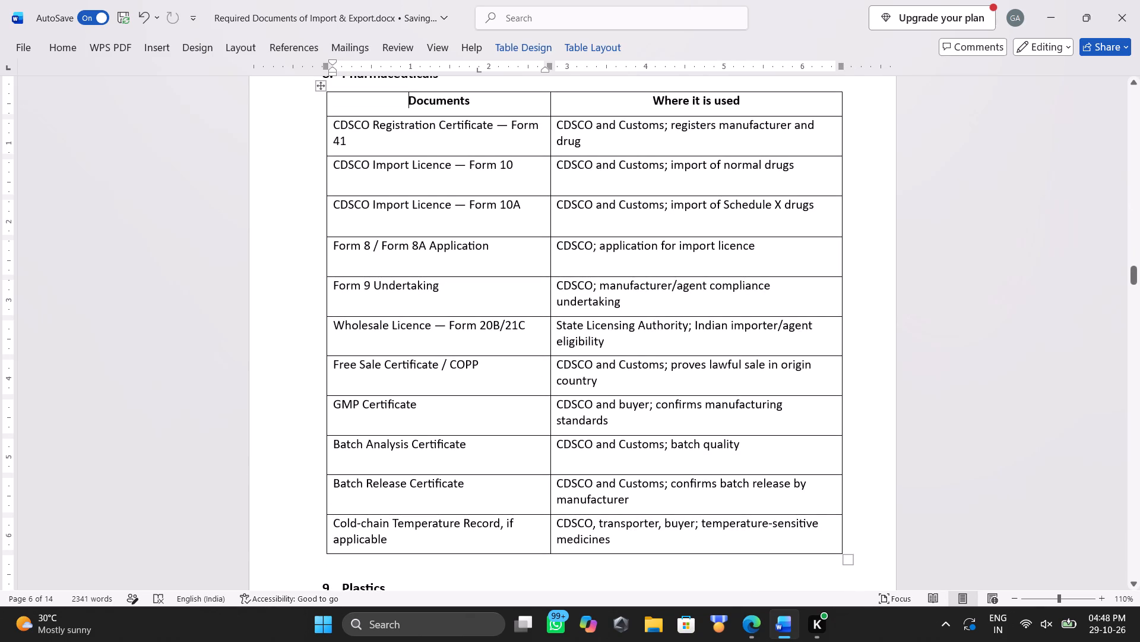
Resize the whole import Electronics table to be slightly narrower and shorter.
scroll(656, 371, up, 5)
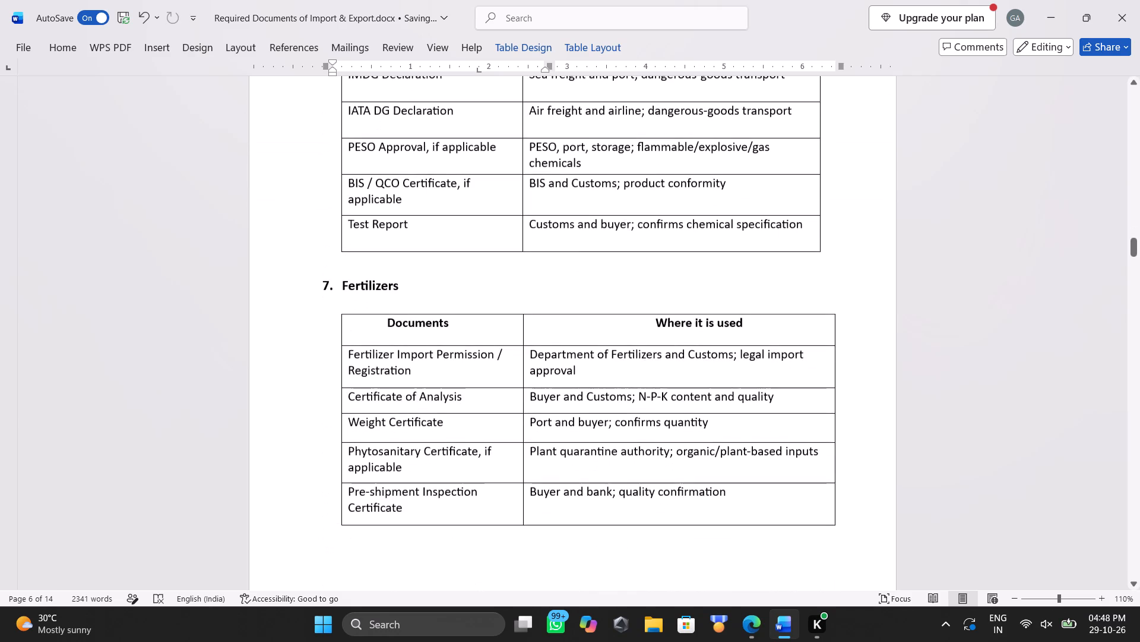
scroll(656, 371, up, 4)
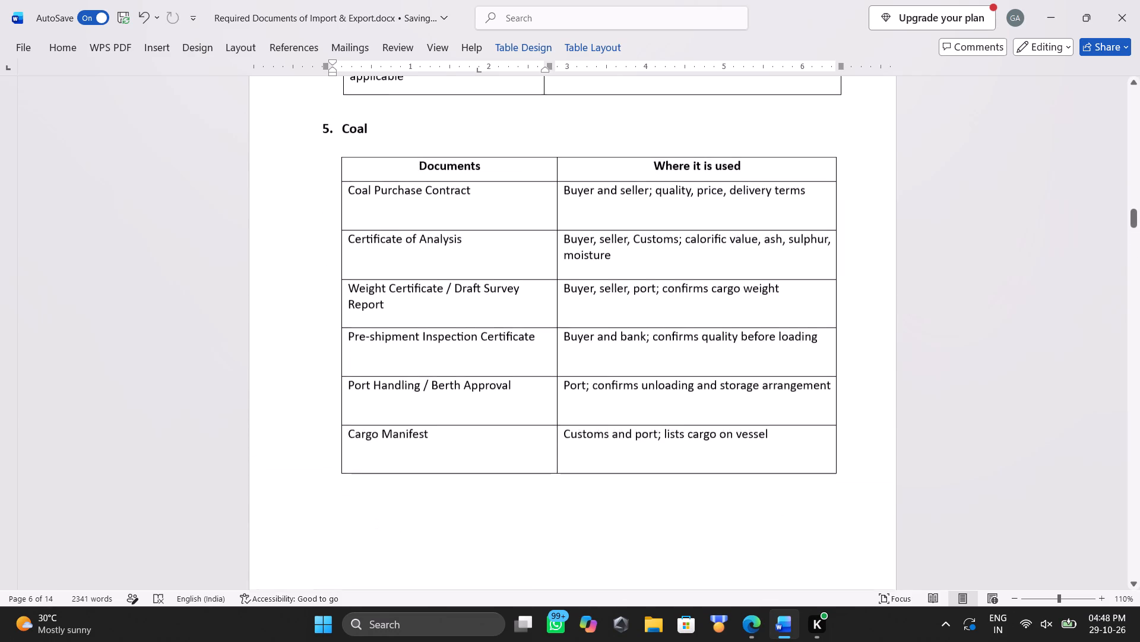
scroll(656, 371, up, 4)
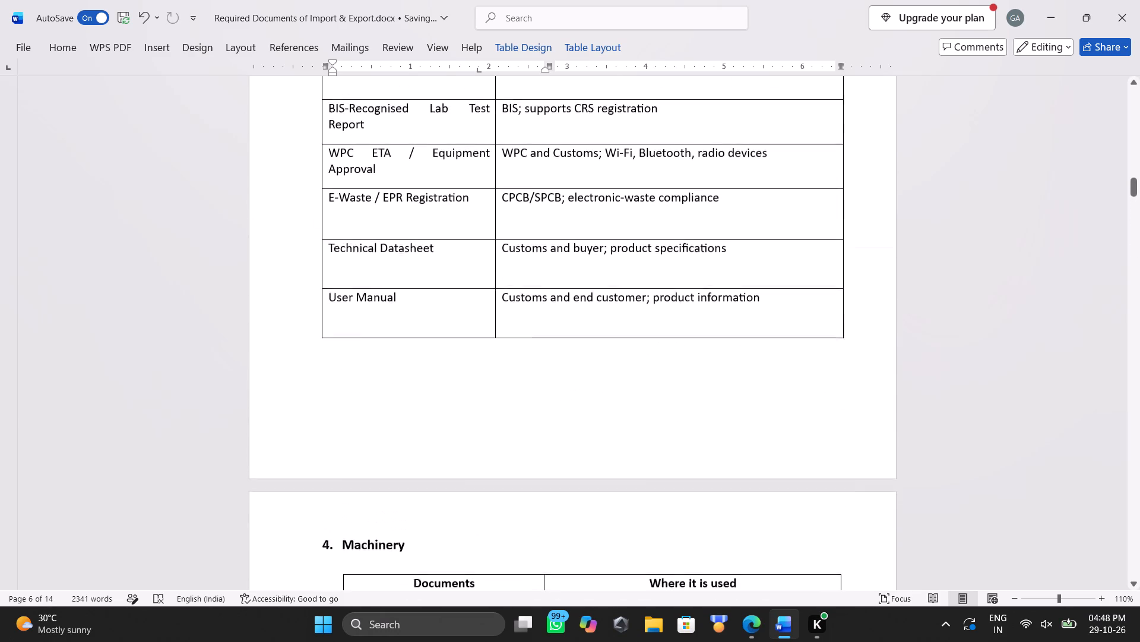
scroll(656, 371, up, 2)
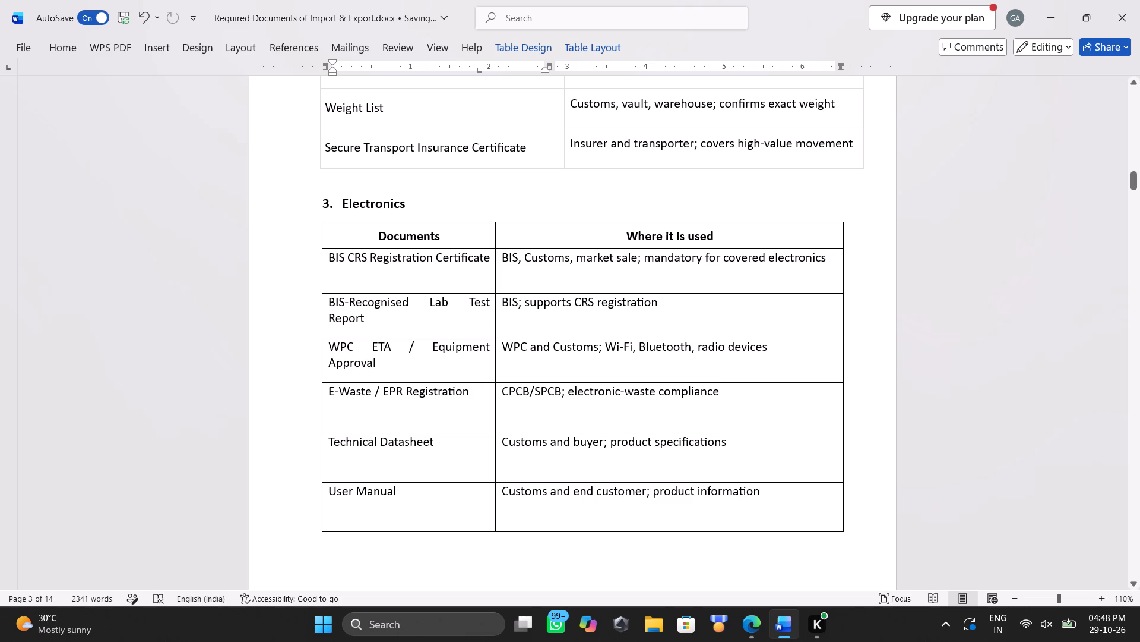
click(847, 528)
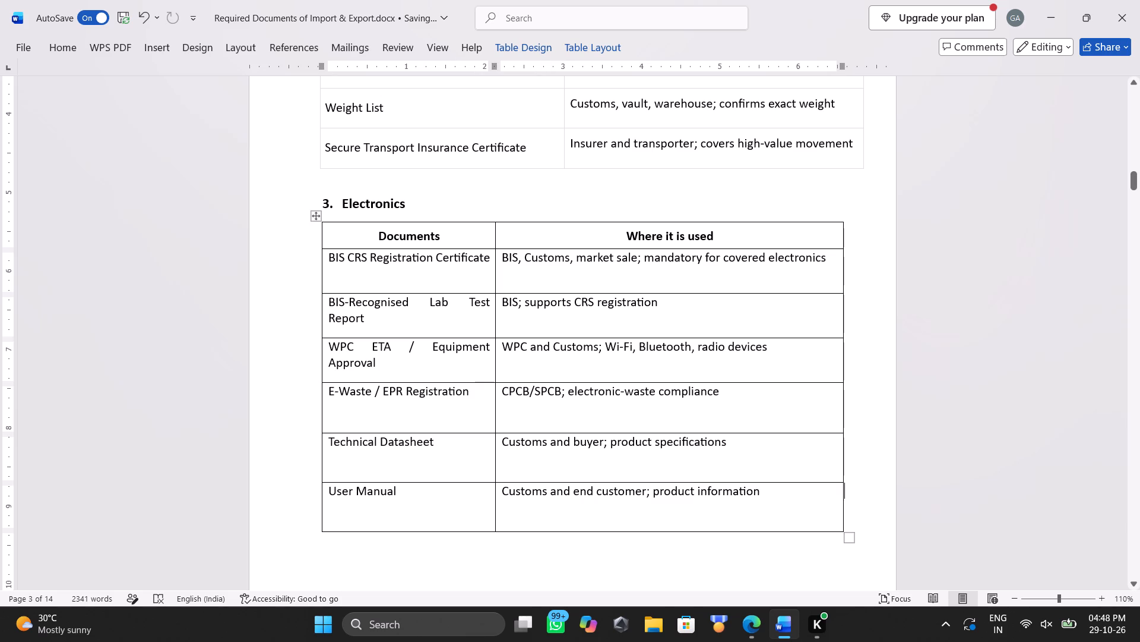
drag(854, 538, 830, 509)
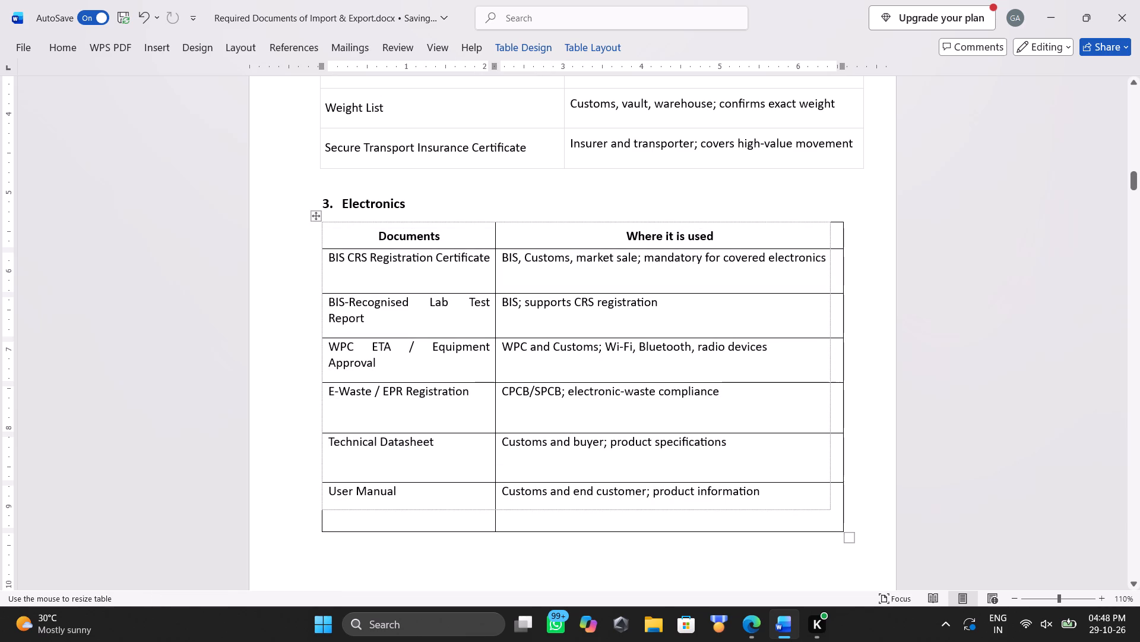
drag(830, 509, 831, 508)
scroll(701, 458, up, 1)
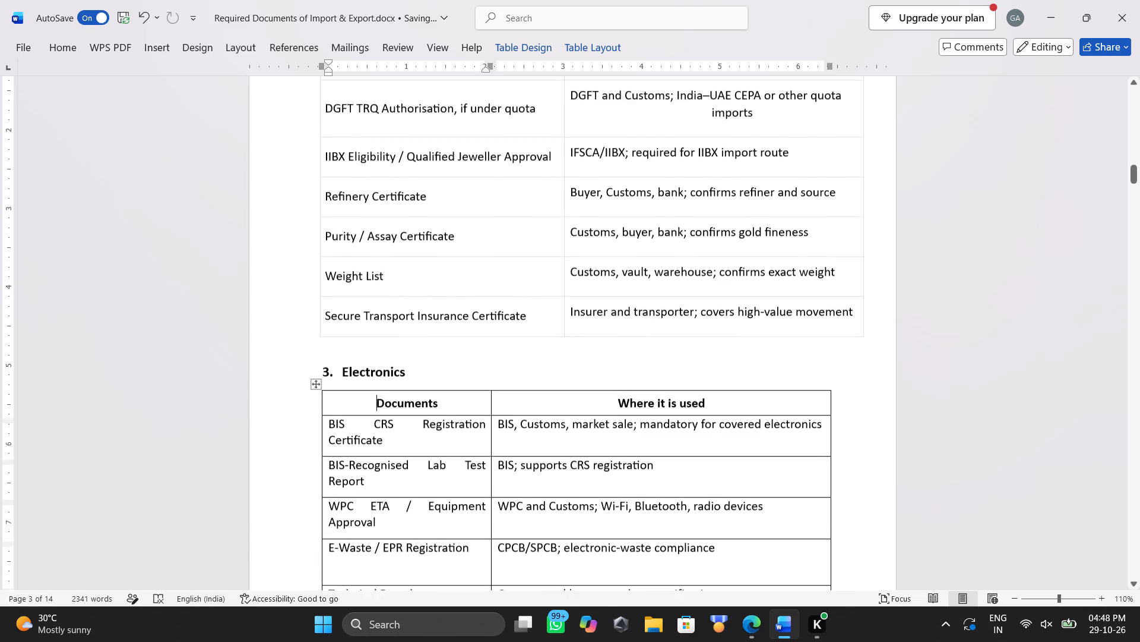
Switch to File Explorer and open the Cargomen folder on the Desktop.
scroll(701, 458, up, 5)
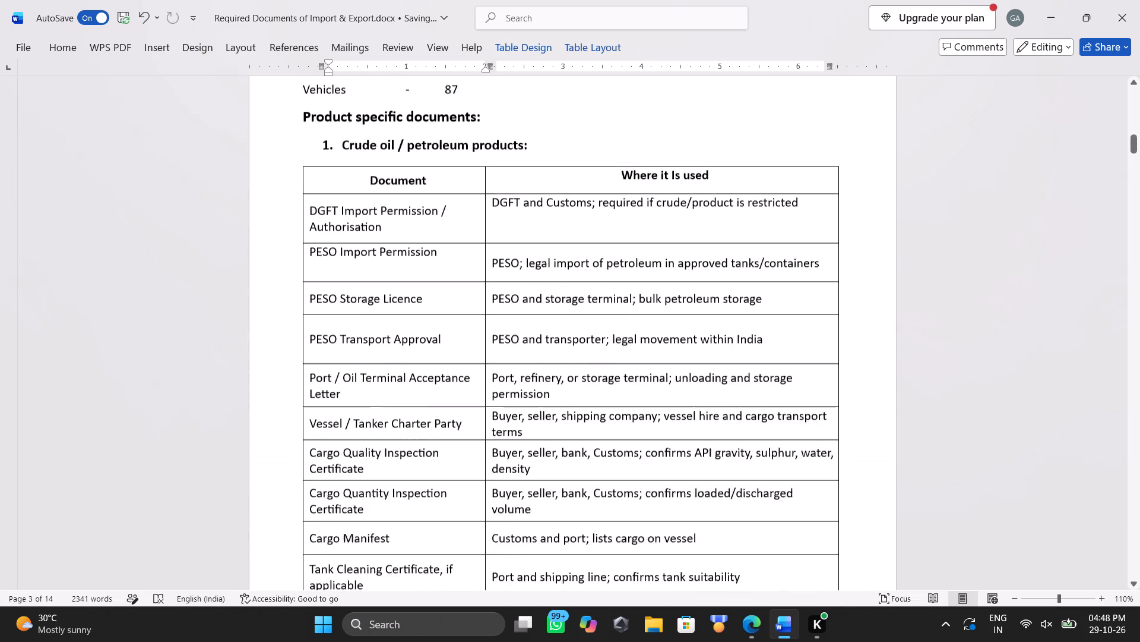
scroll(701, 458, up, 13)
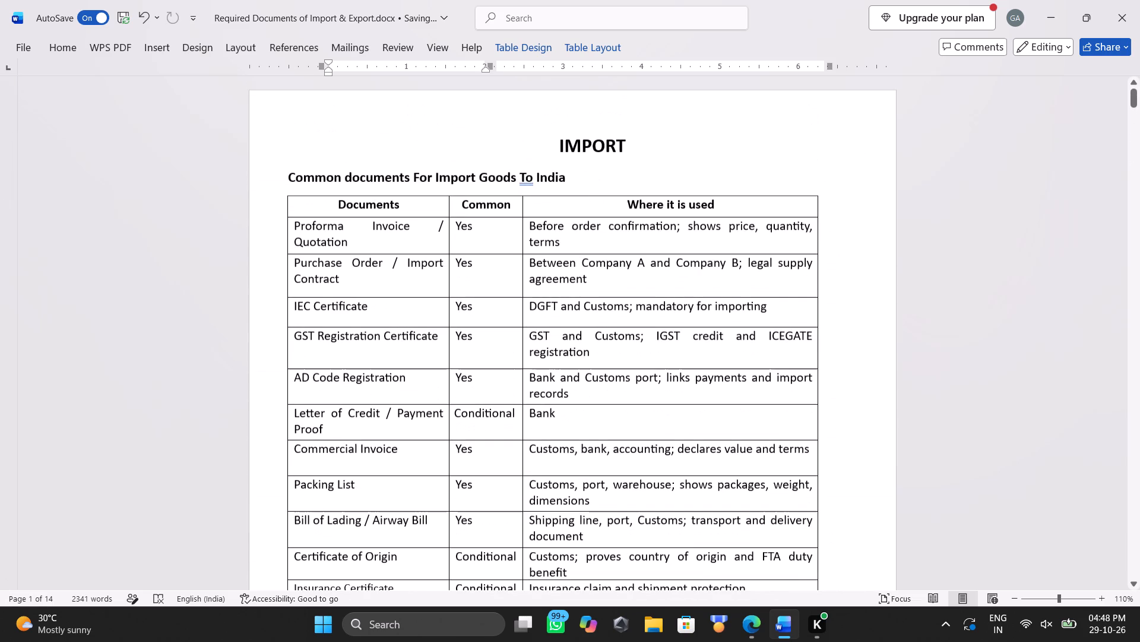
double_click(649, 630)
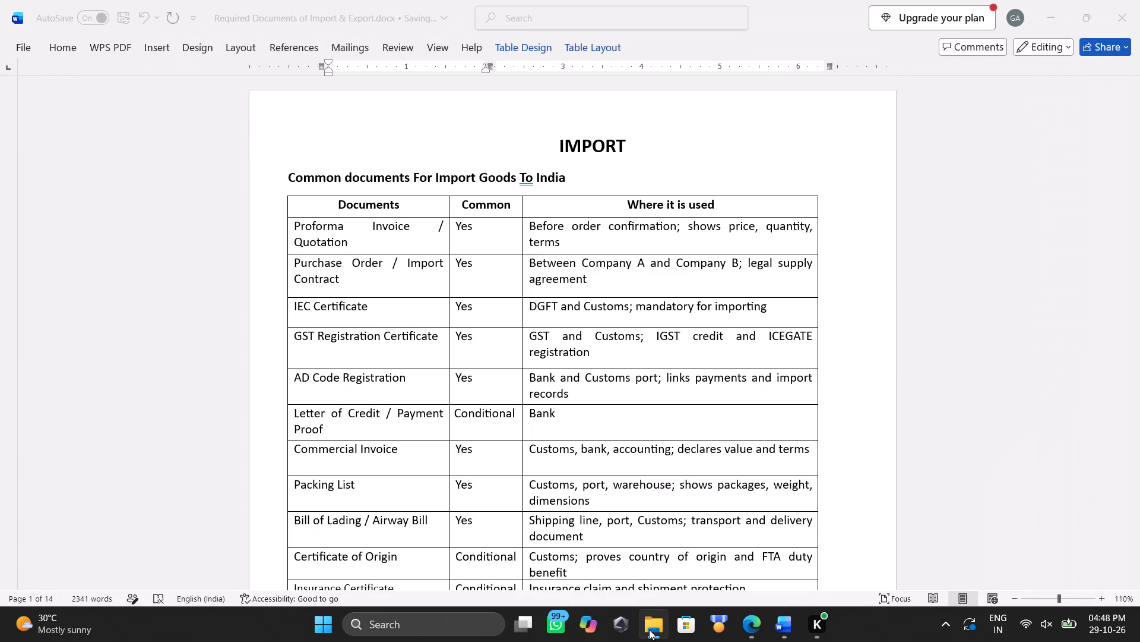
key(ctrl+s)
click(649, 630)
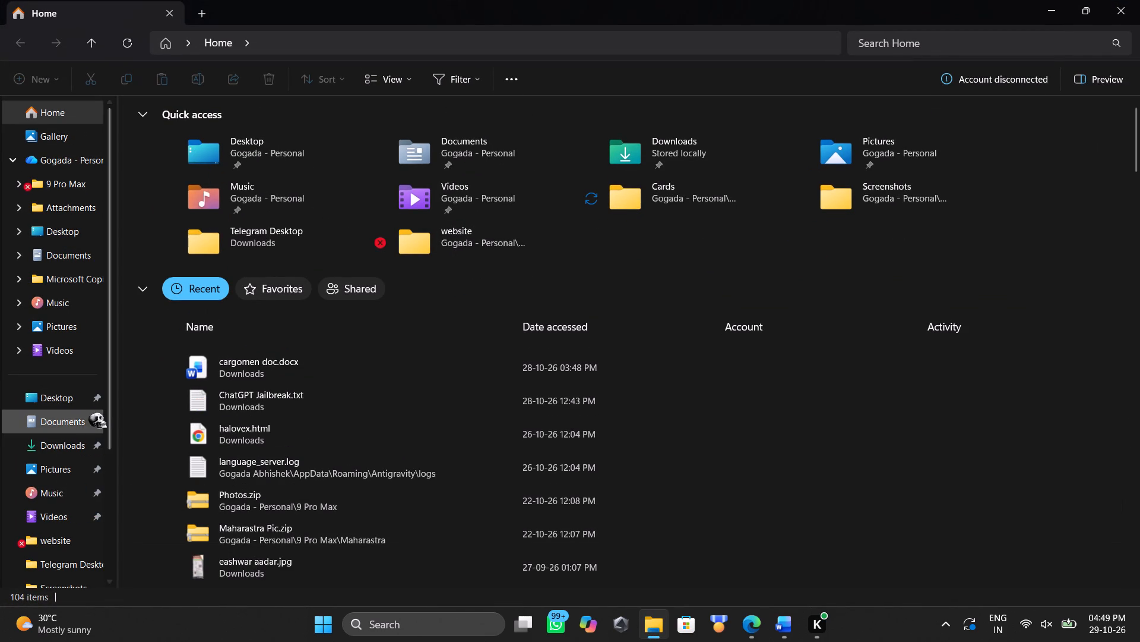
double_click(62, 405)
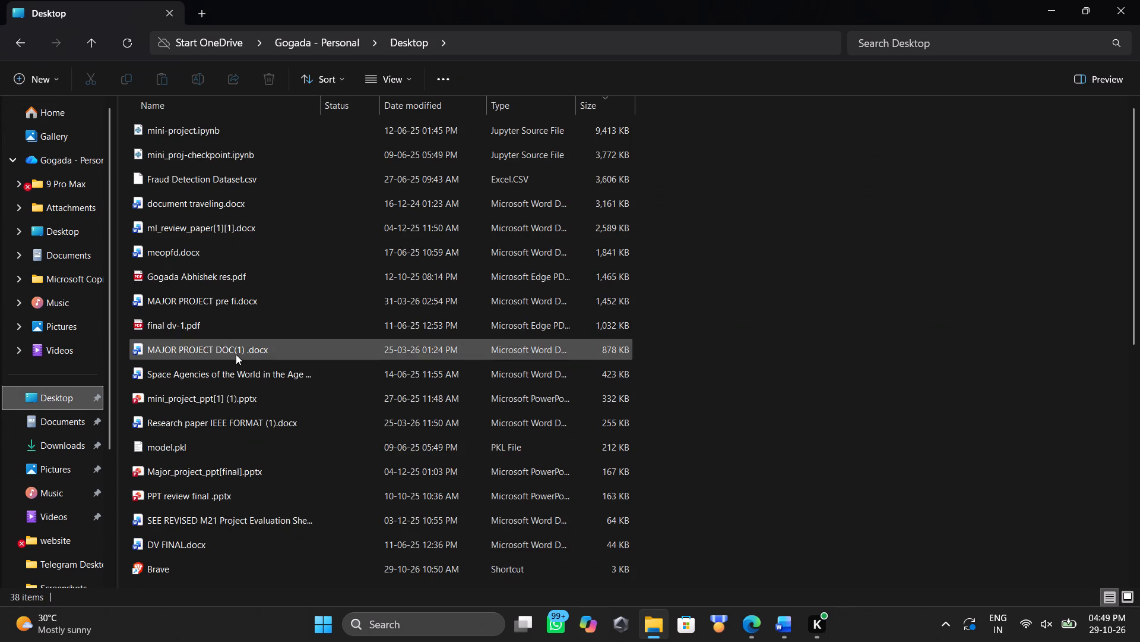
scroll(243, 244, down, 5)
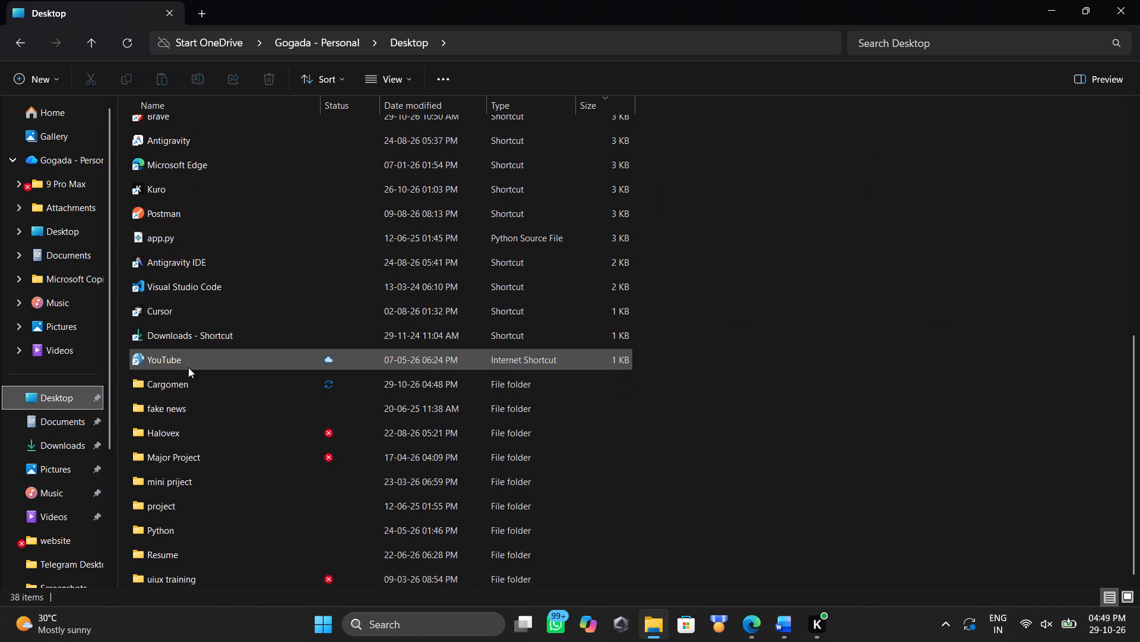
double_click(202, 388)
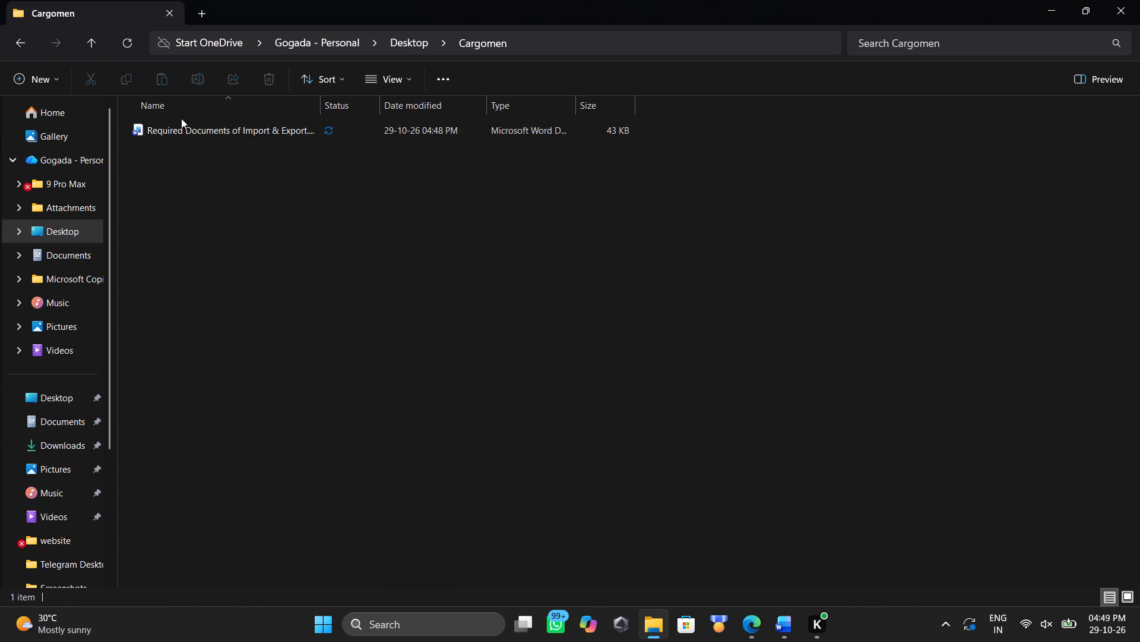
Create a new folder inside the Cargomen folder.
click(50, 78)
click(264, 275)
click(56, 88)
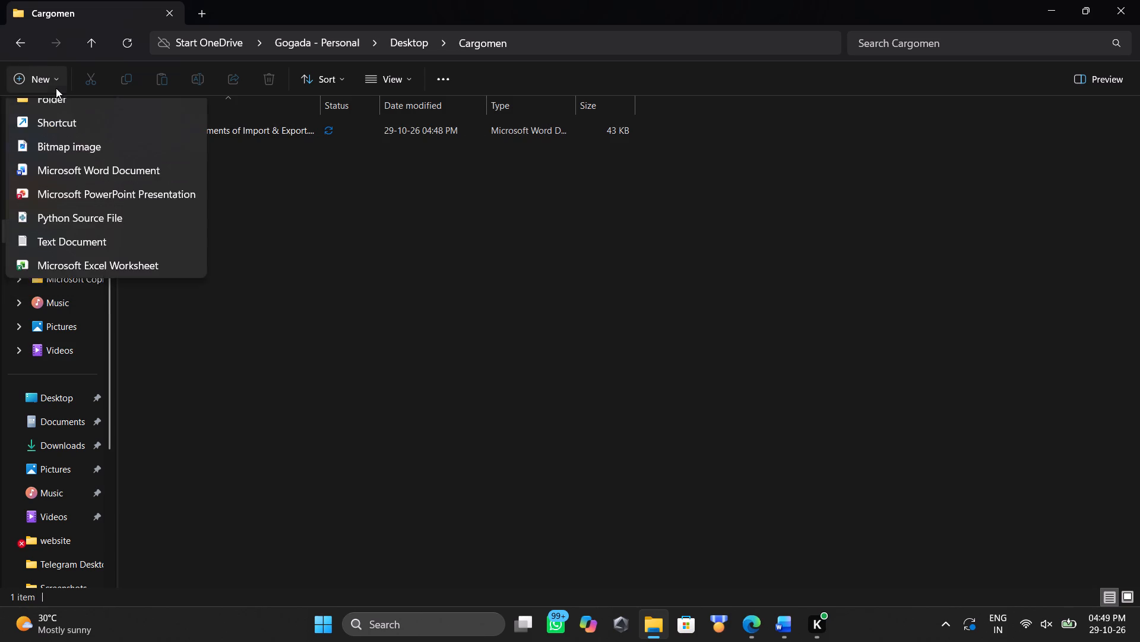
click(57, 118)
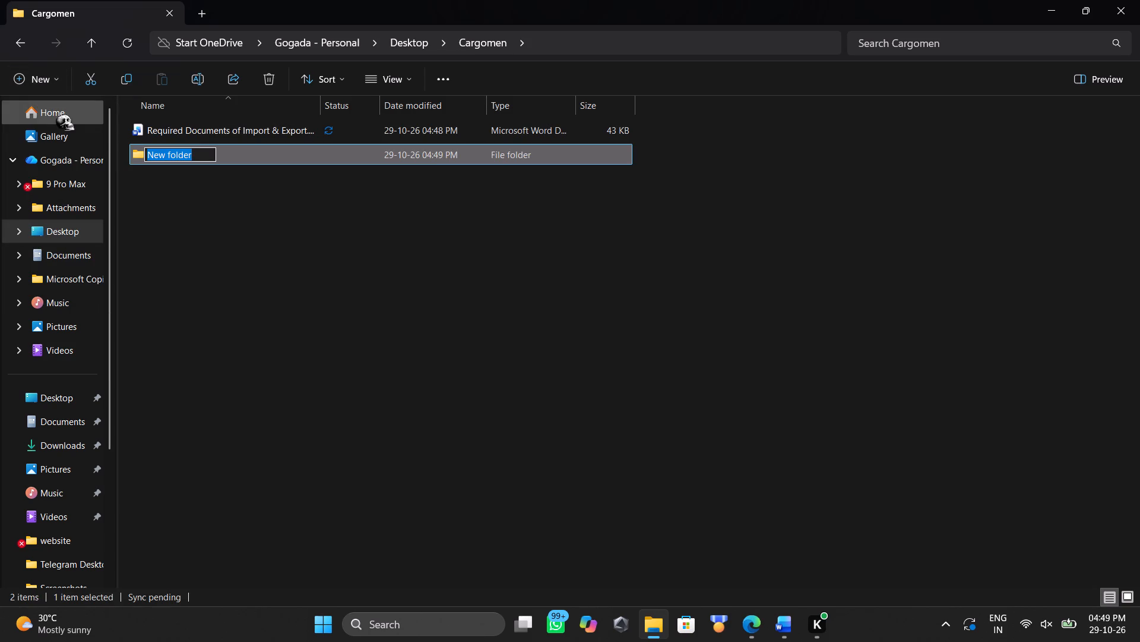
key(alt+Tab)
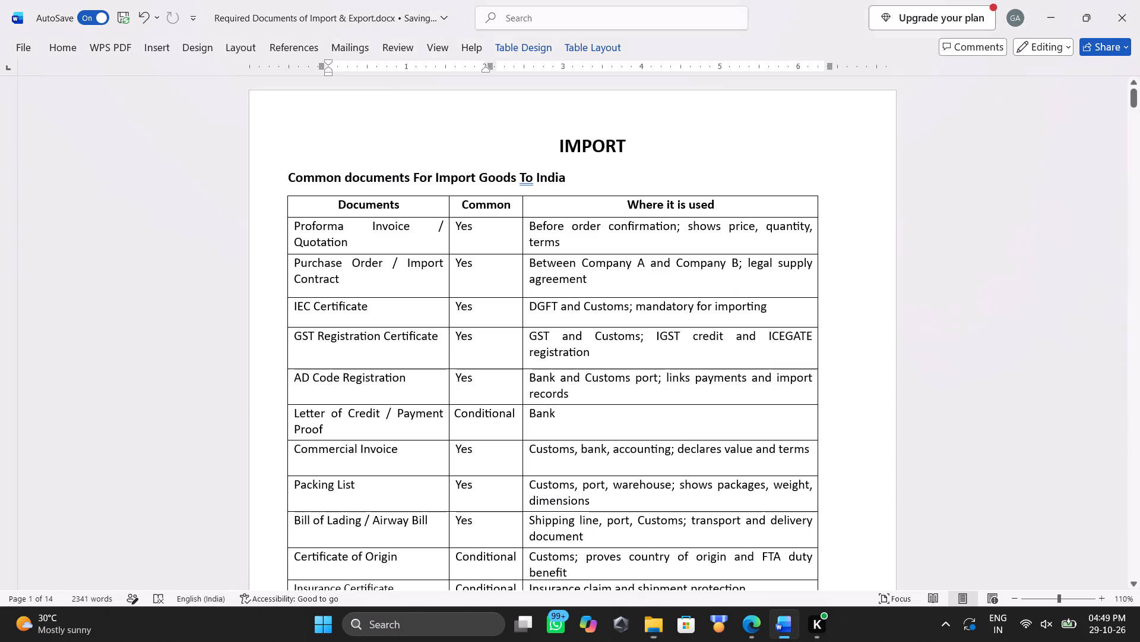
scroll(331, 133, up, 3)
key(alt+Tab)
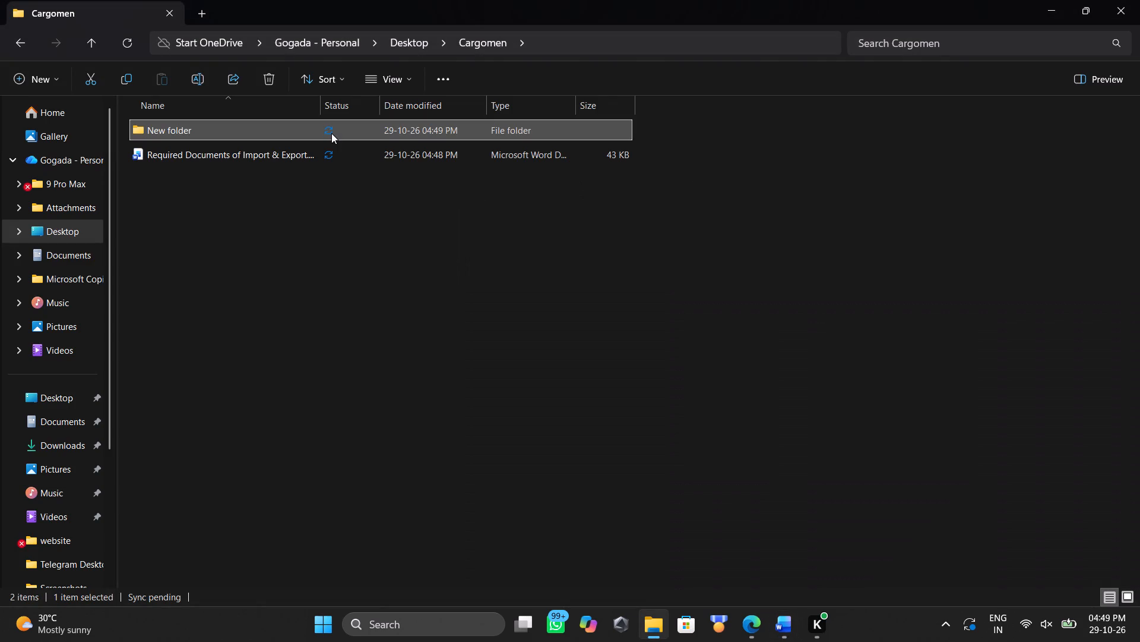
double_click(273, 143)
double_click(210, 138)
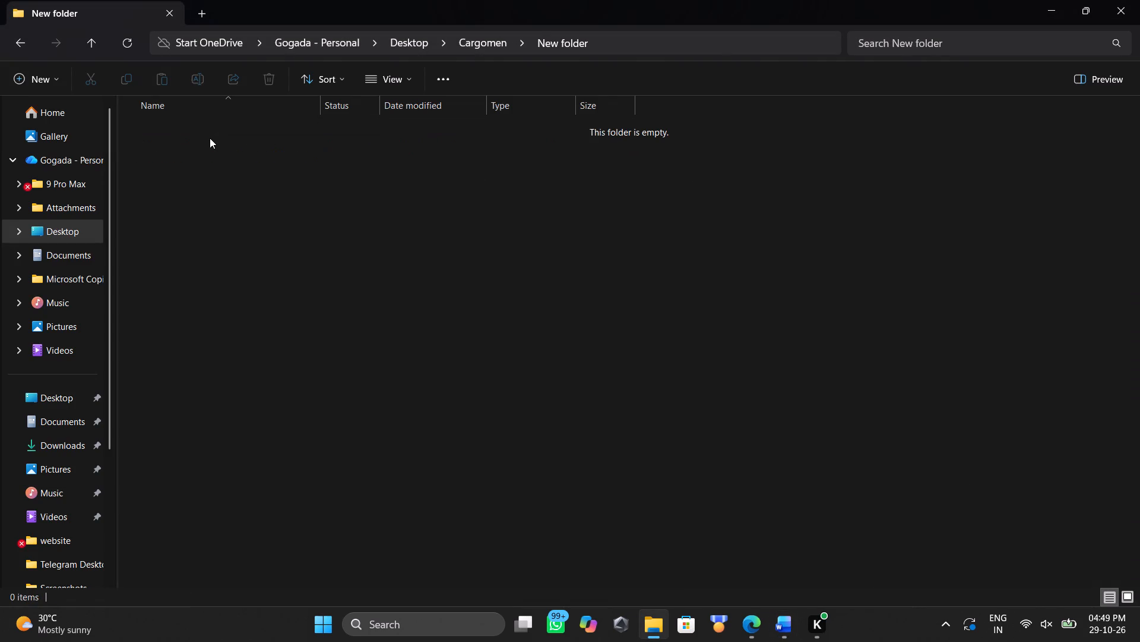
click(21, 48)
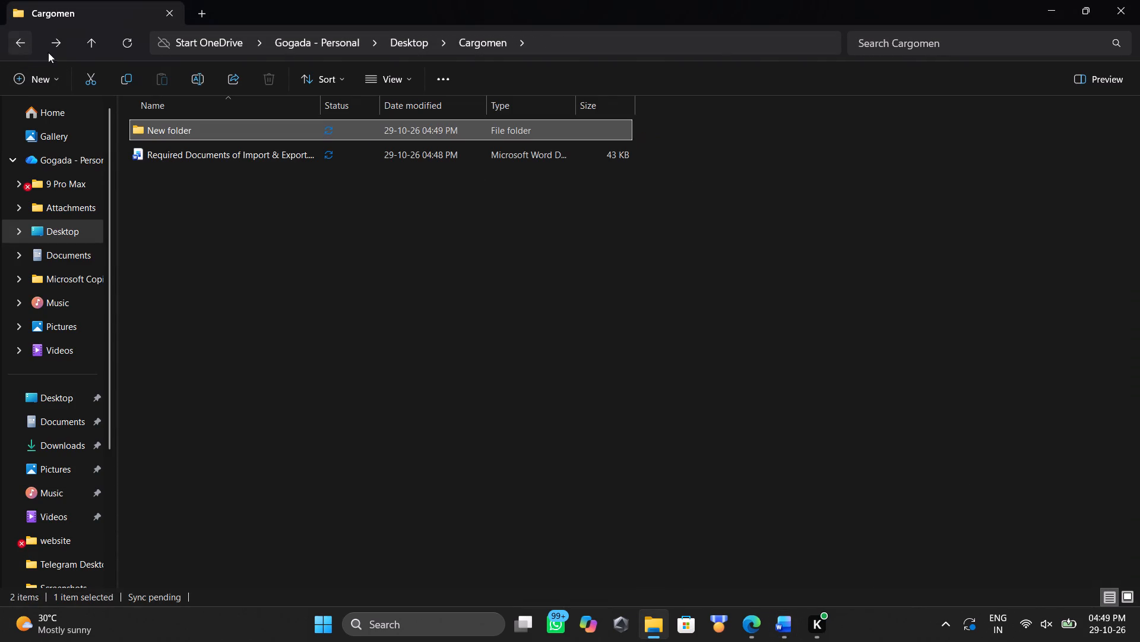
Rename the new folder in Cargomen as "Import Documents".
click(178, 131)
click(178, 131)
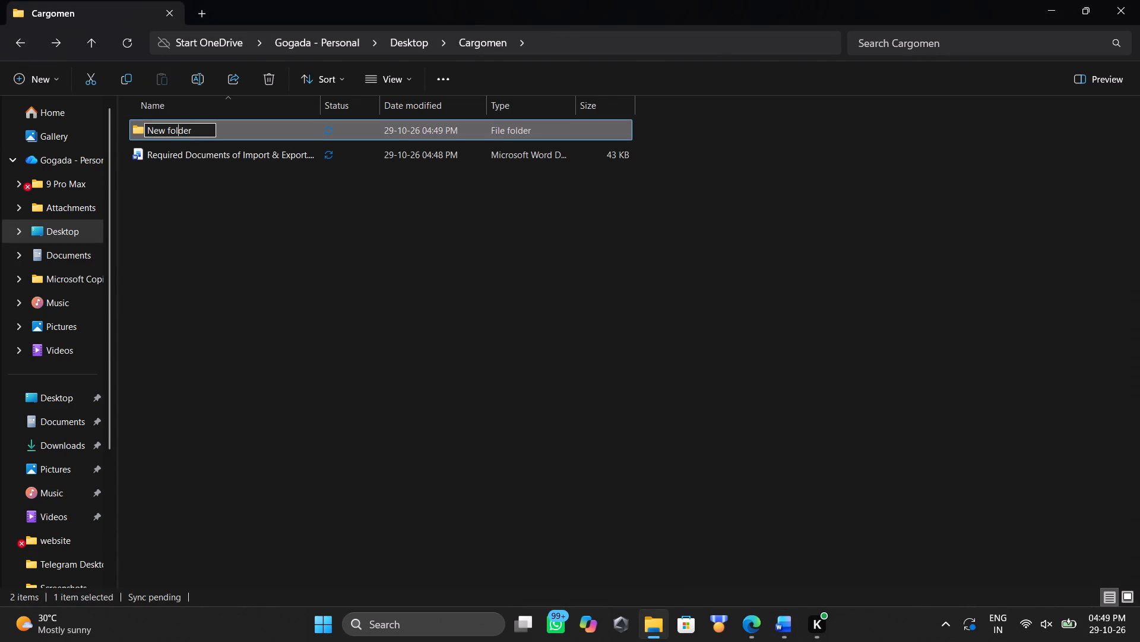
double_click(178, 131)
key(BackSpace)
key(BackSpace)
key(BackSpace)
key(BackSpace)
key(BackSpace)
text(Import)
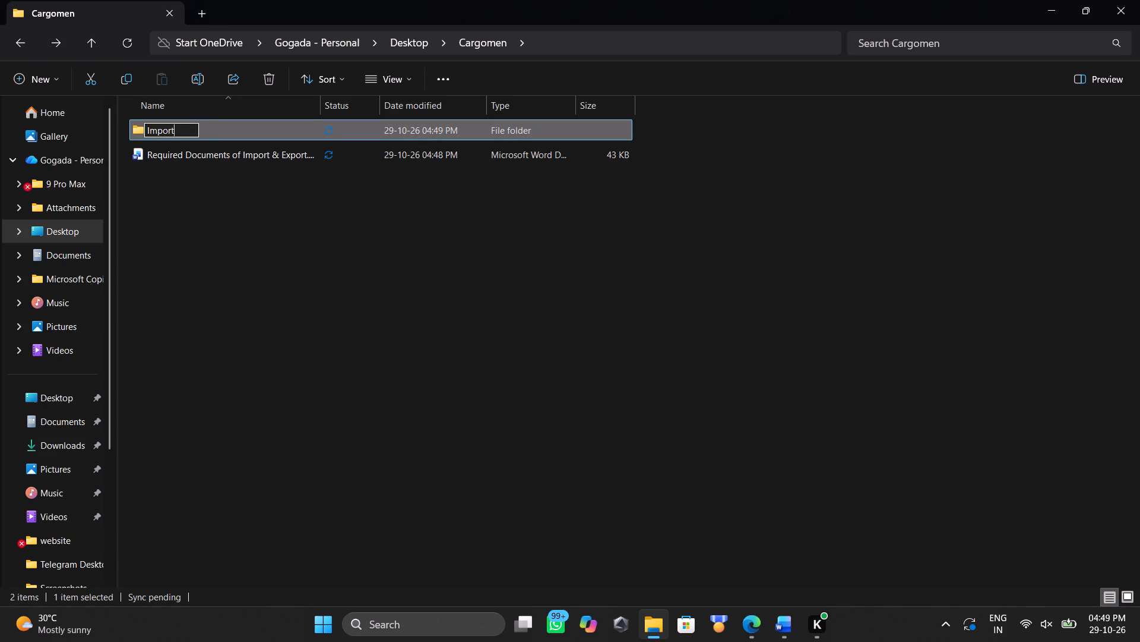
key(Left)
key(Left)
key(Left)
key(Left)
key(Left)
key(Left)
key(Right)
key(Right)
key(Right)
key(Right)
key(Right)
key(Right)
key(space)
text(Doc)
text(uments)
click(346, 289)
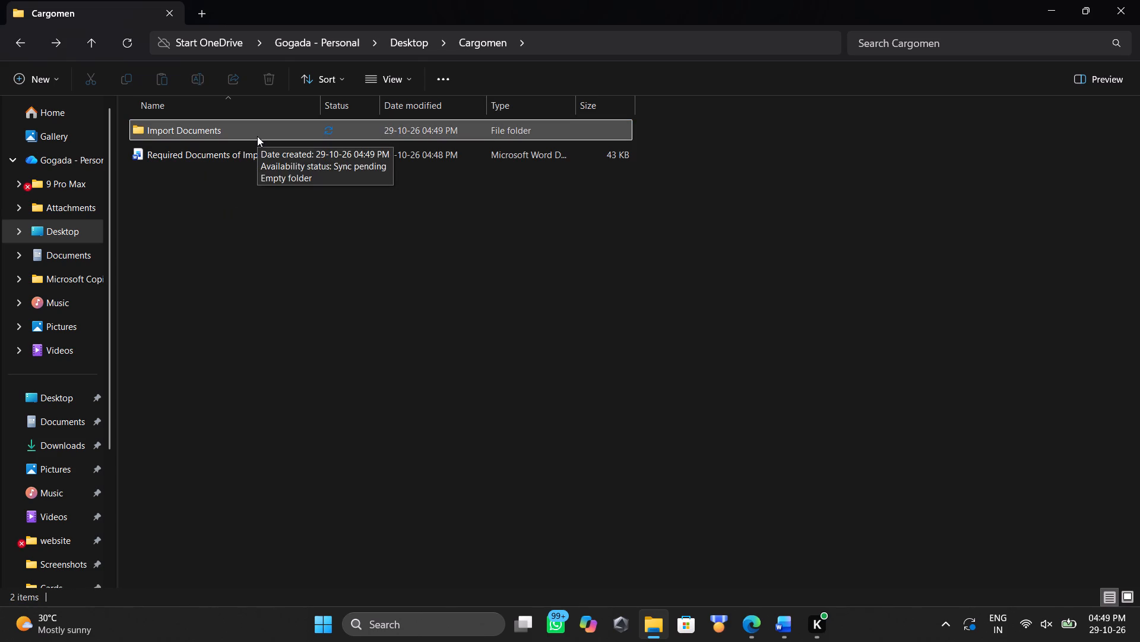
Create a second new folder in Cargomen alongside the Import Documents folder.
click(55, 75)
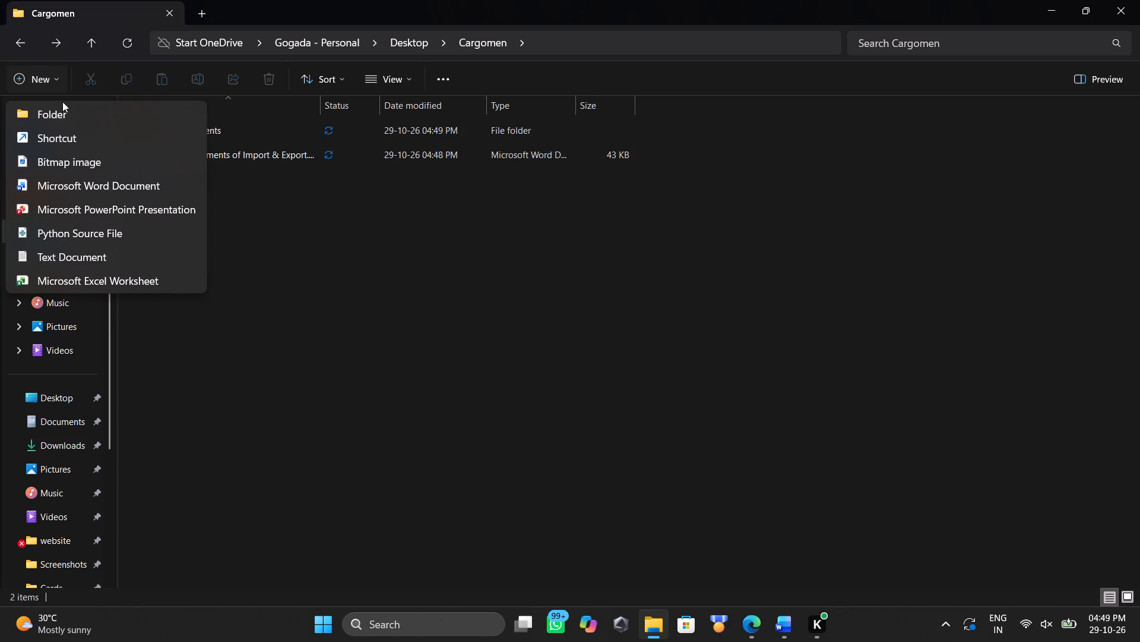
click(61, 115)
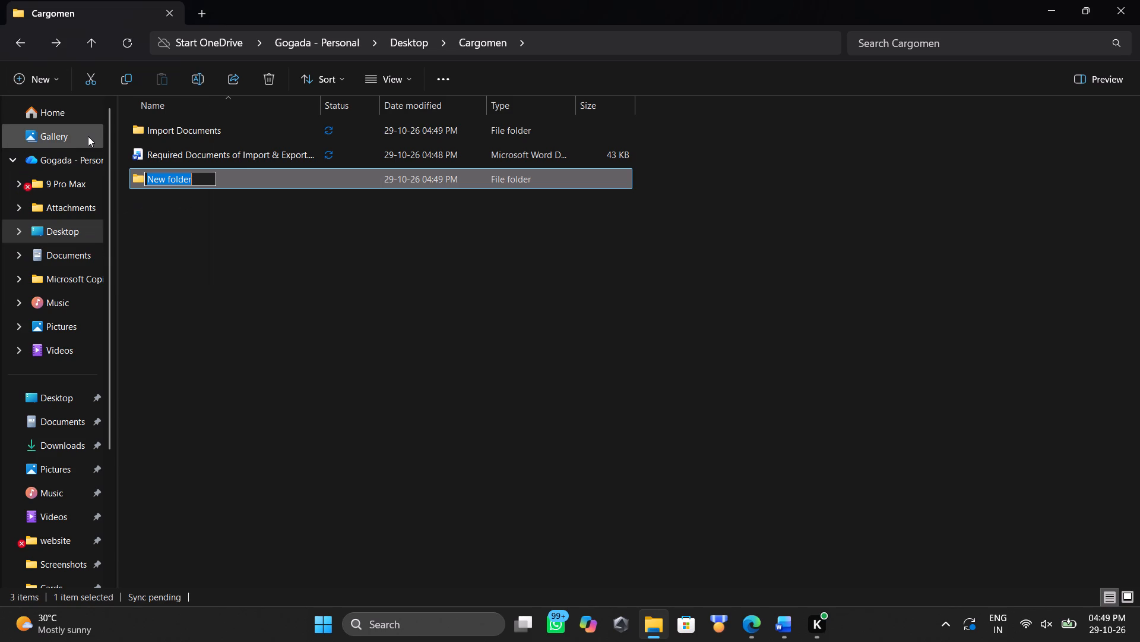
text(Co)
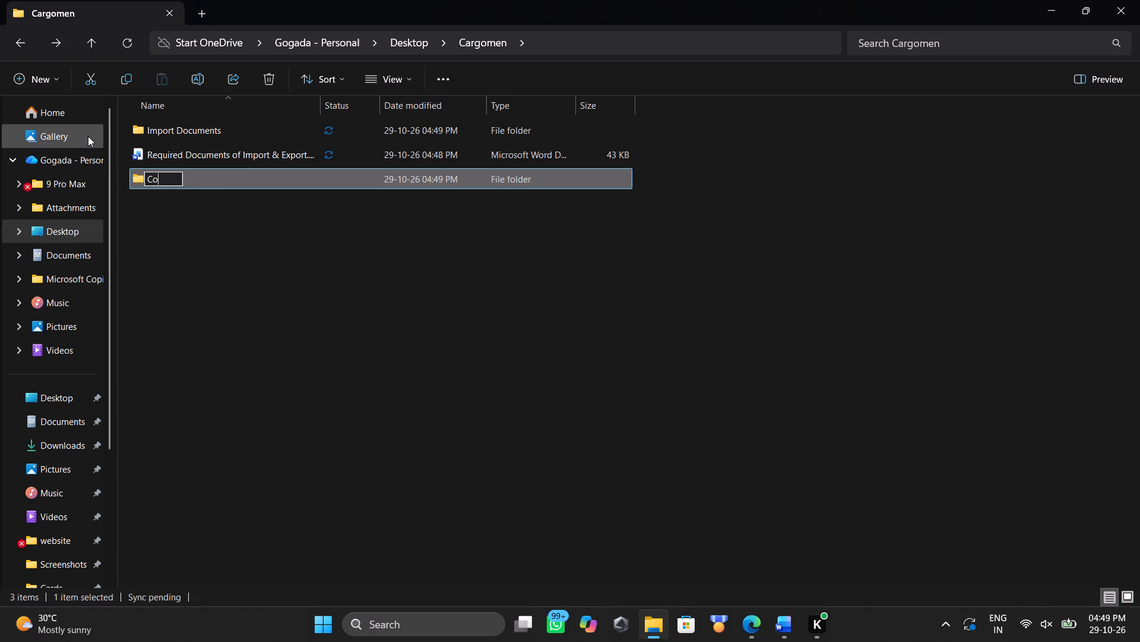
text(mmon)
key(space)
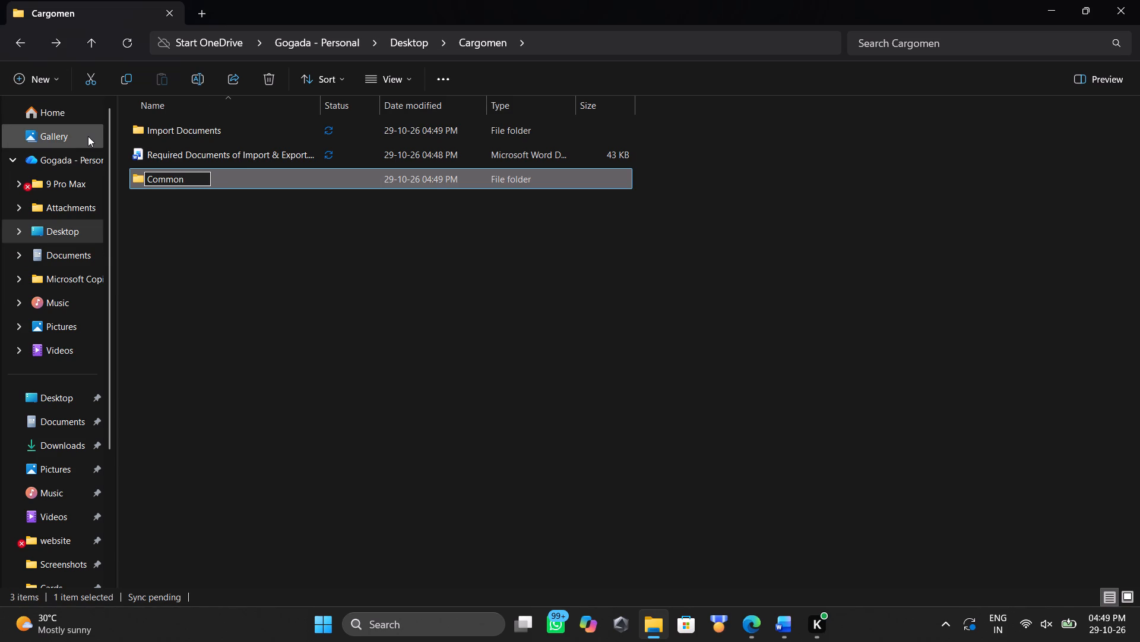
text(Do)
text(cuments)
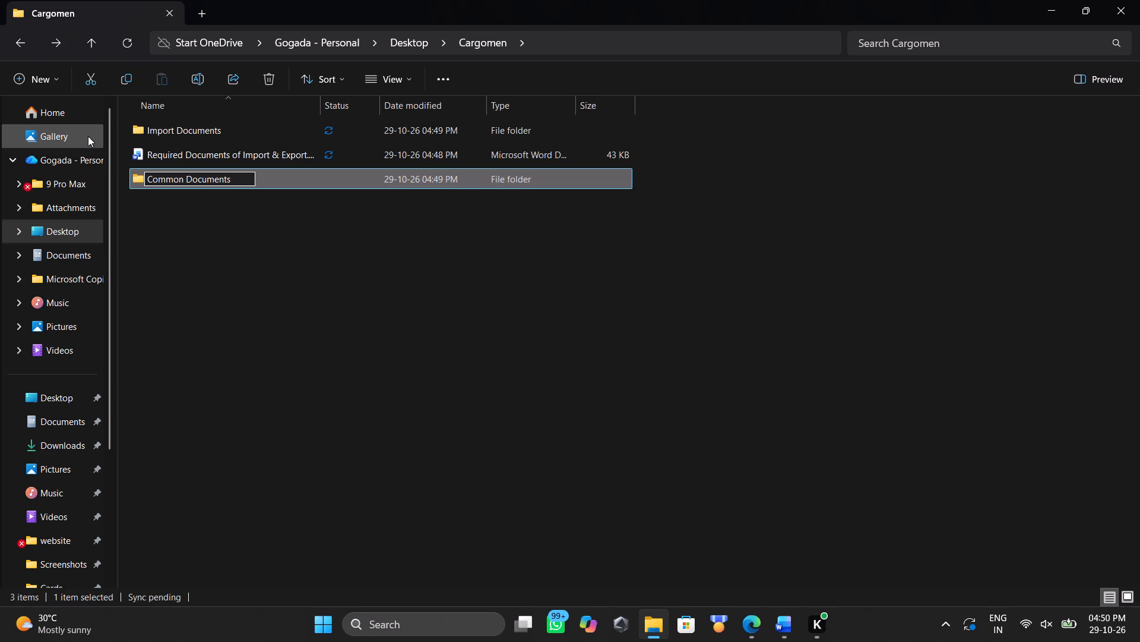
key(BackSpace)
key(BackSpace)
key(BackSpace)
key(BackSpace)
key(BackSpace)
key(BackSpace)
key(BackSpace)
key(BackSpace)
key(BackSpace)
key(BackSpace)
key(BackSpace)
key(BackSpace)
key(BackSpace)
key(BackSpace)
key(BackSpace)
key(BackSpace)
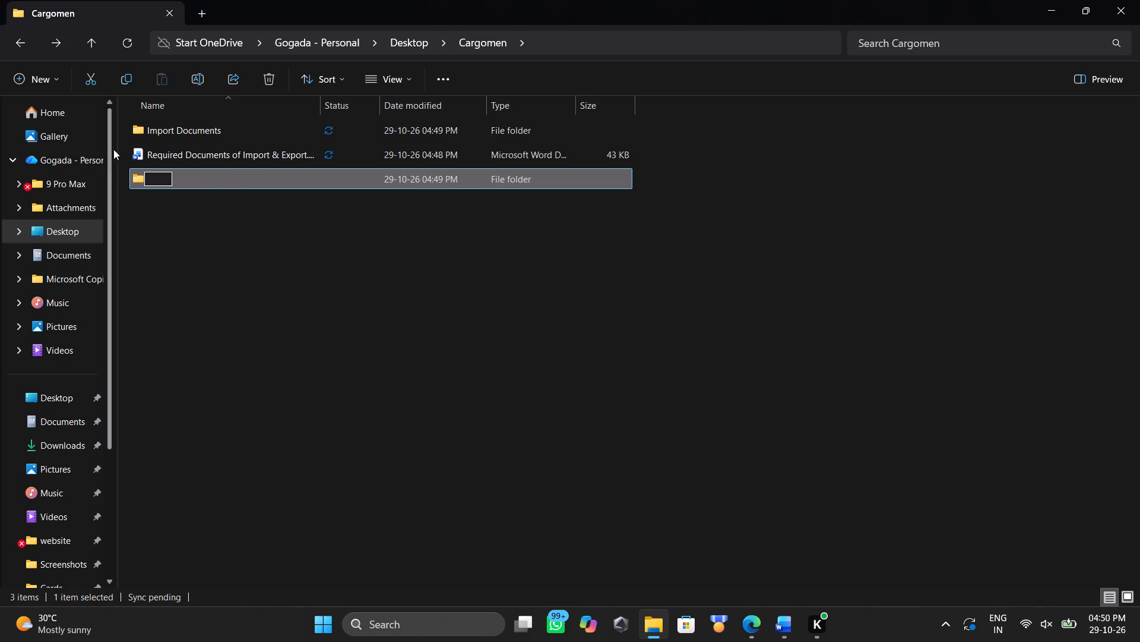
Name the second new folder in Cargomen "Export documents".
key(shift+e)
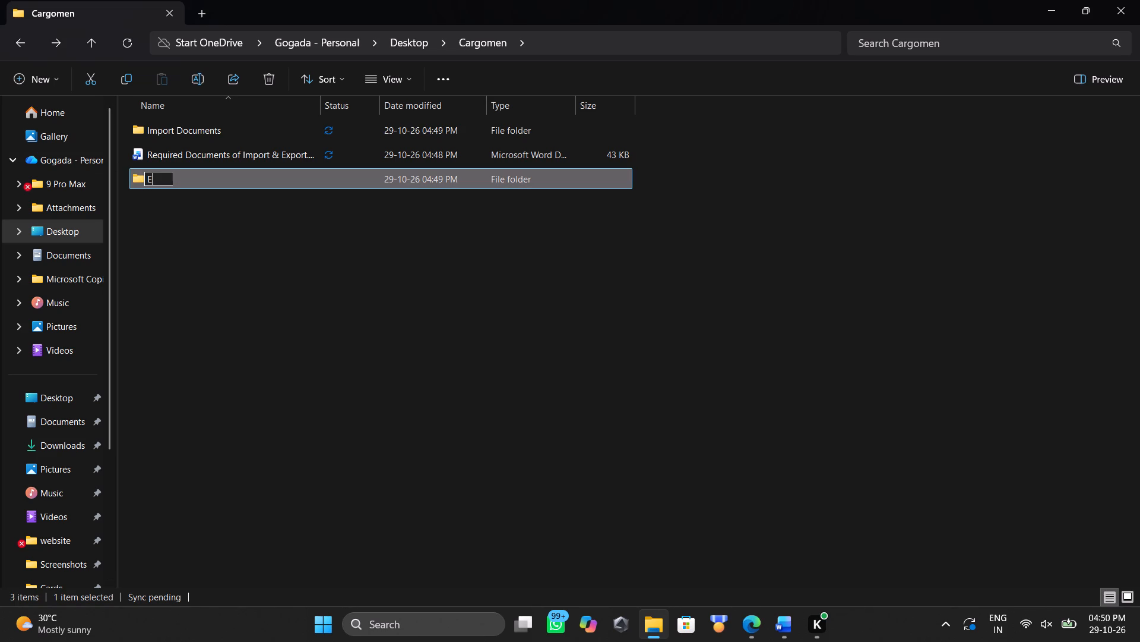
text(xport)
key(space)
text(documents)
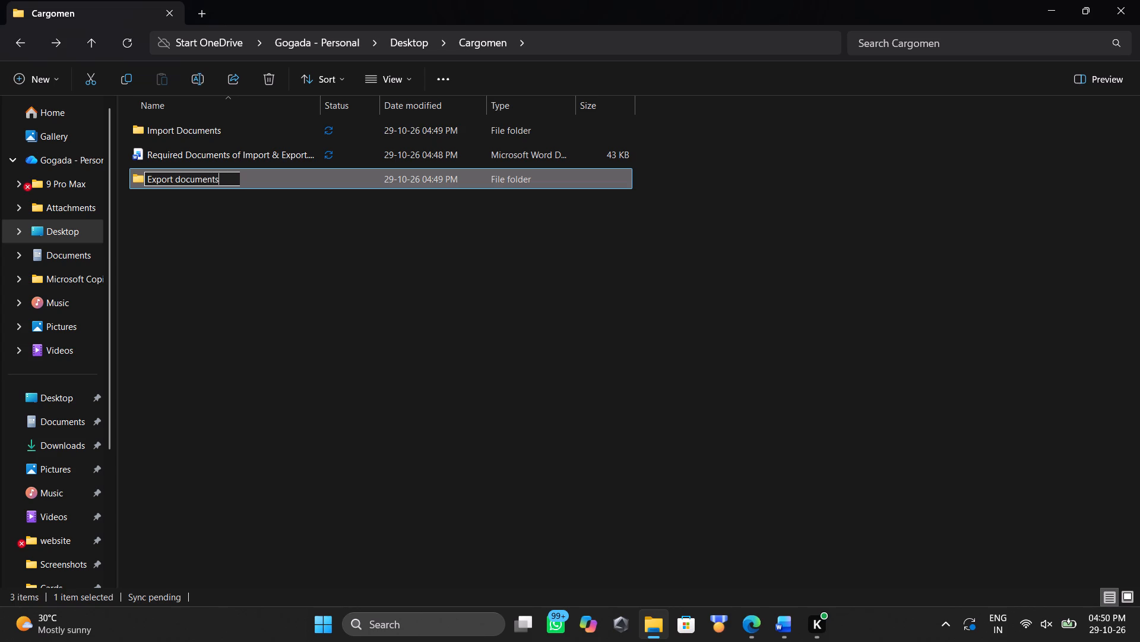
click(183, 225)
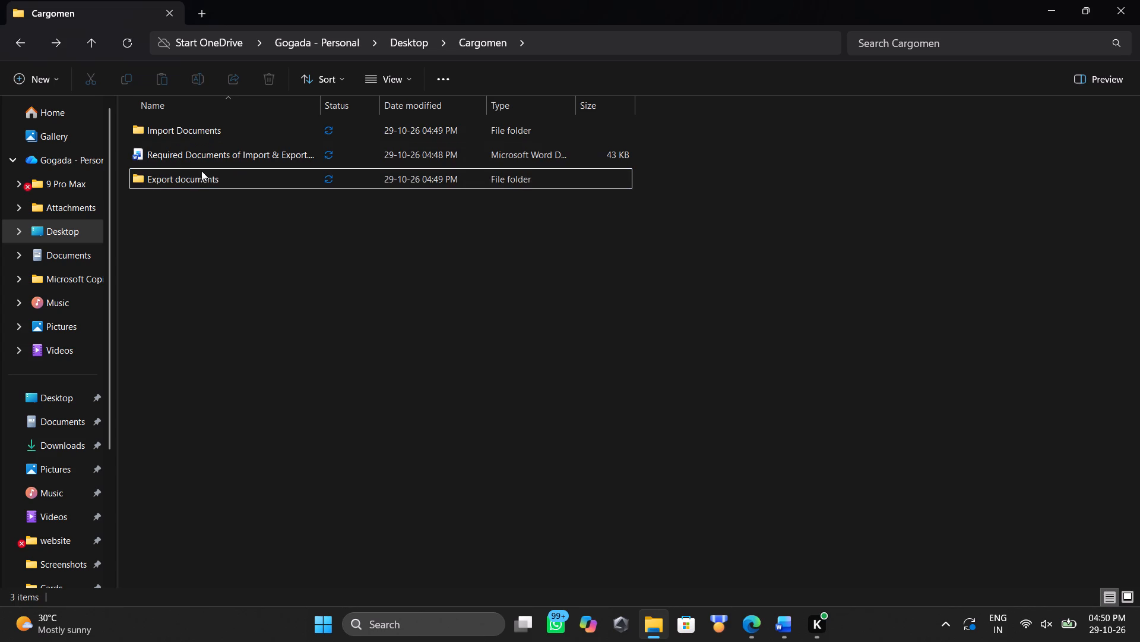
Correct the capitalisation of the export folder's name in Cargomen to "Export Documents".
click(181, 178)
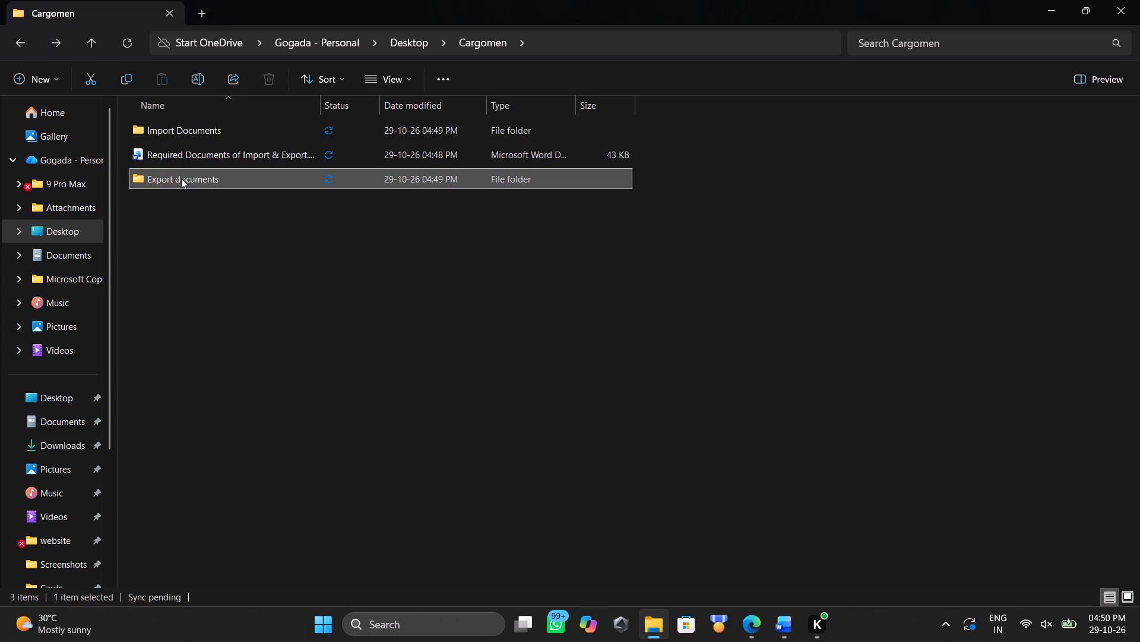
click(181, 178)
click(181, 178)
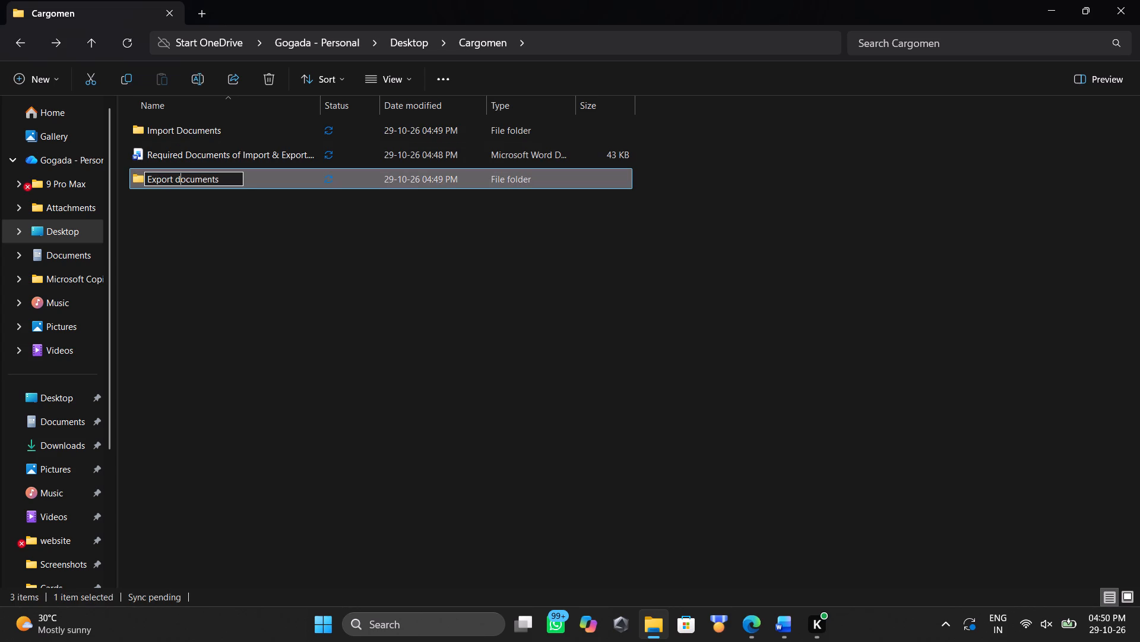
key(BackSpace)
key(shift+d)
click(265, 215)
Create a new folder named "Common Documents" inside the Import Documents folder.
double_click(213, 133)
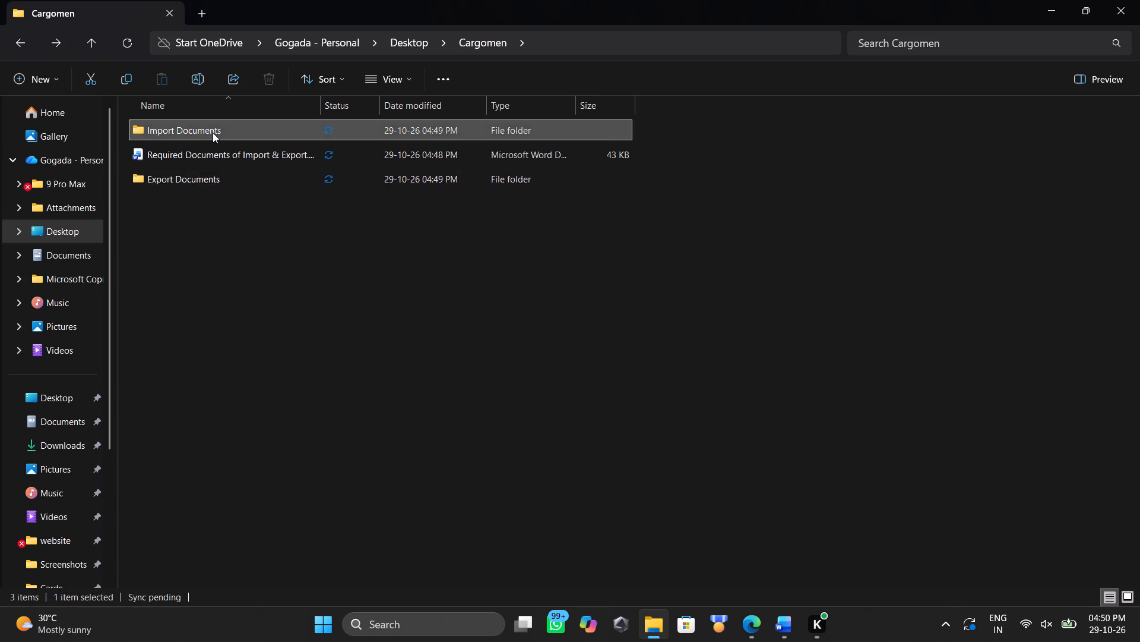
click(44, 78)
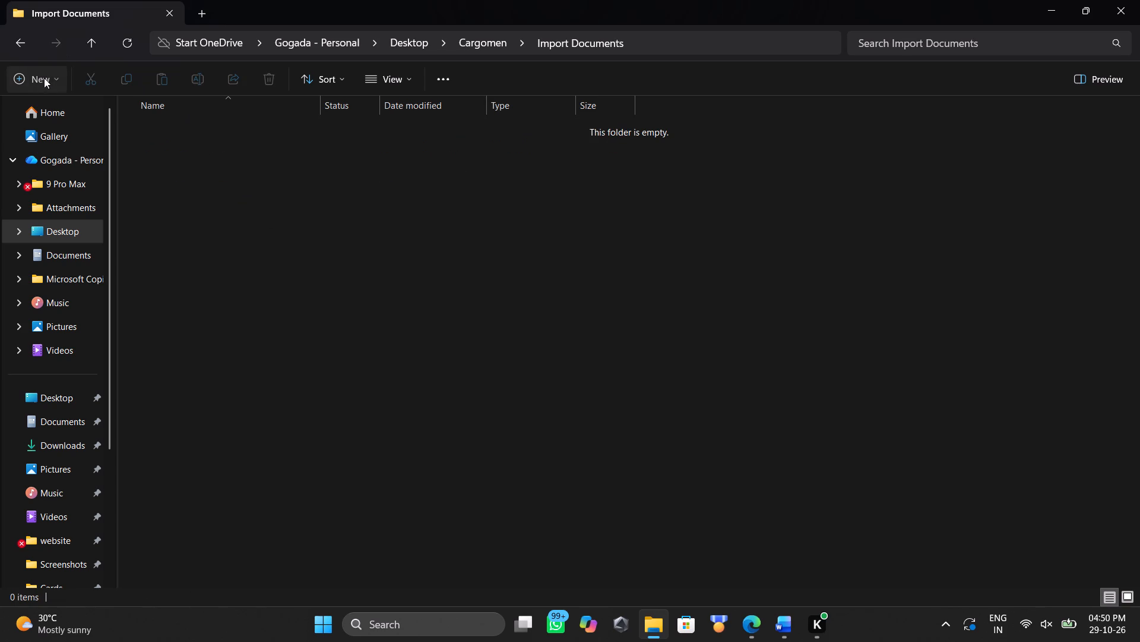
click(57, 112)
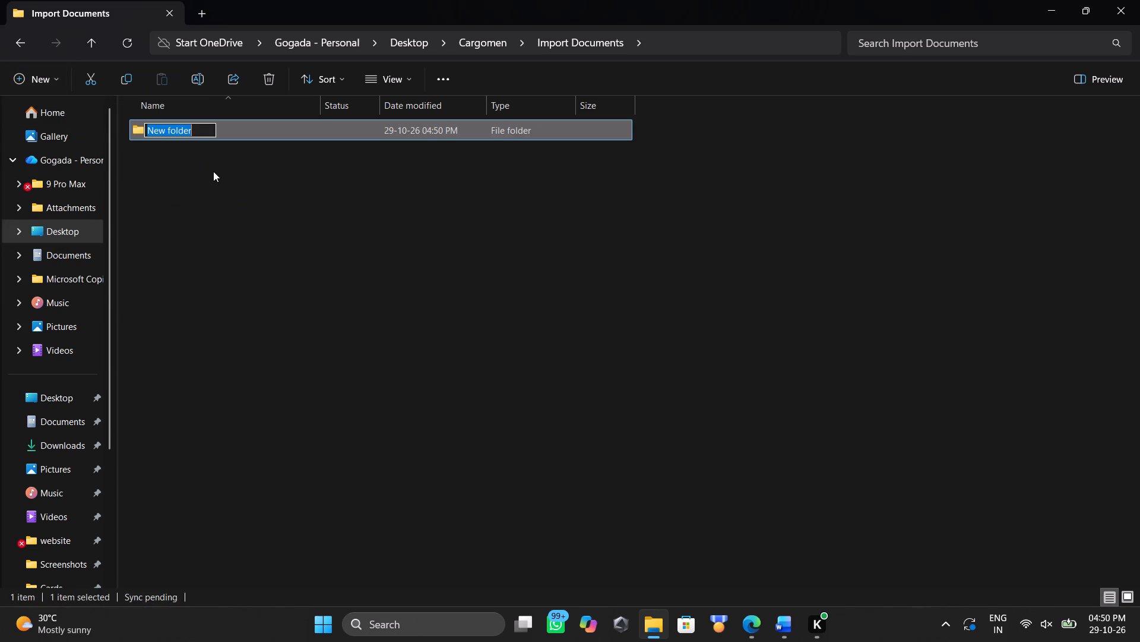
key(shift+c)
text(ommon Documents)
key(Return)
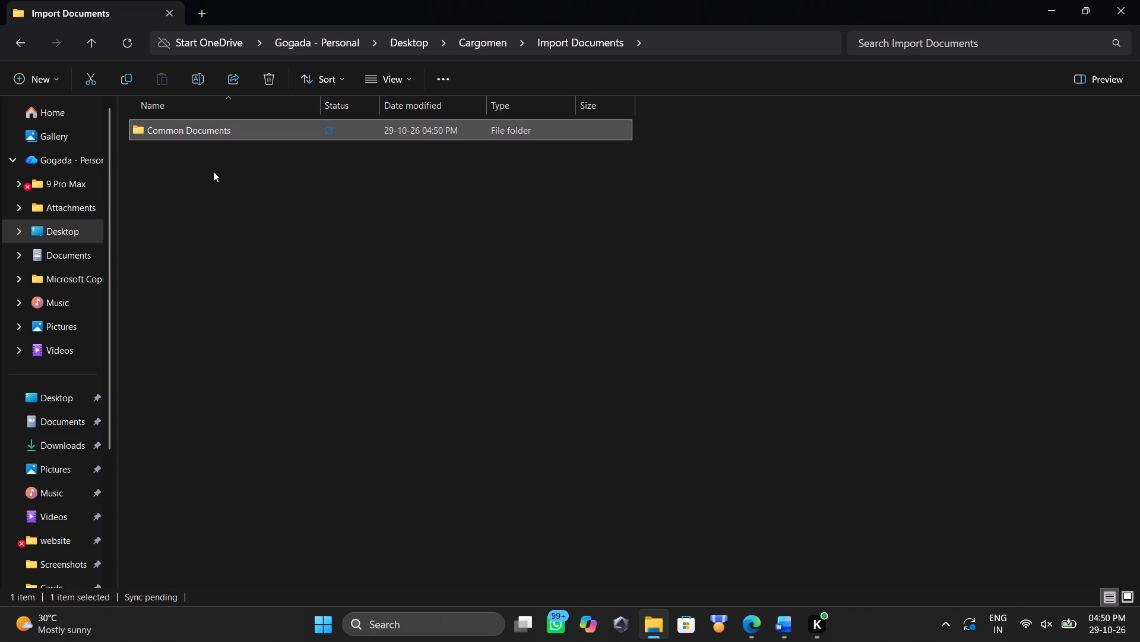
click(194, 242)
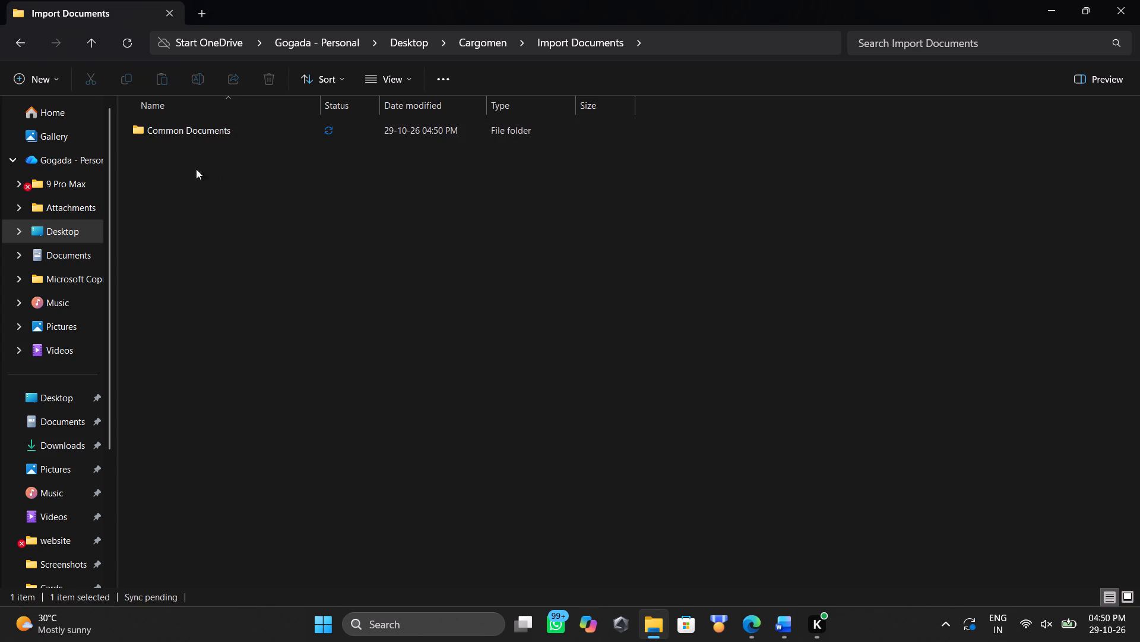
Switch to the Word document and copy "Proforma Invoice" from the first row of the common import documents table.
key(alt+Tab)
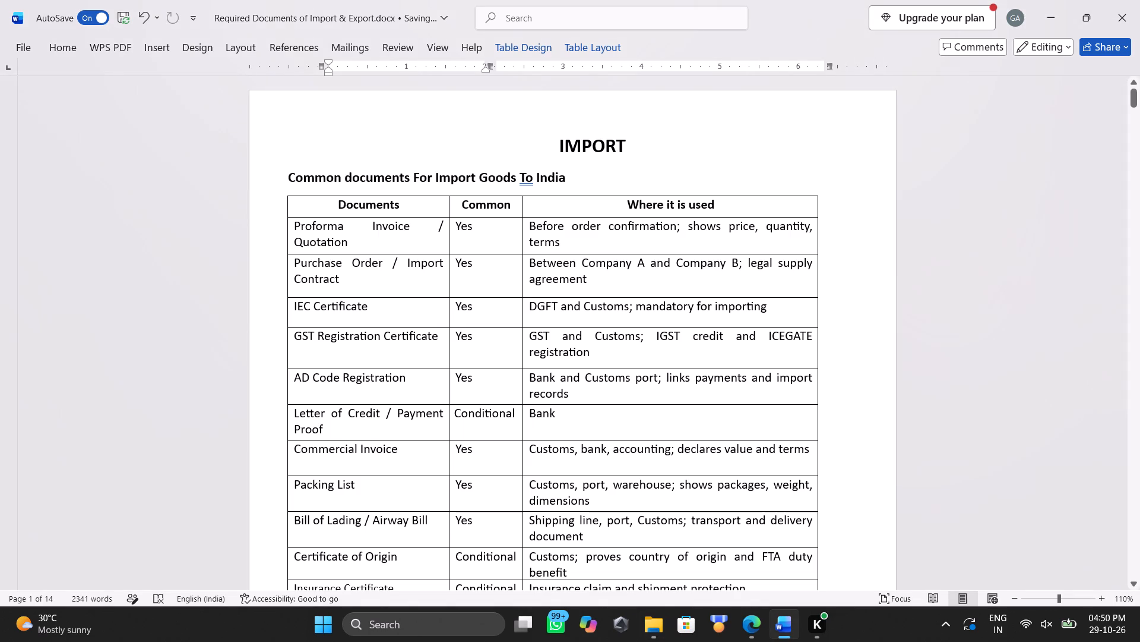
drag(411, 228, 306, 229)
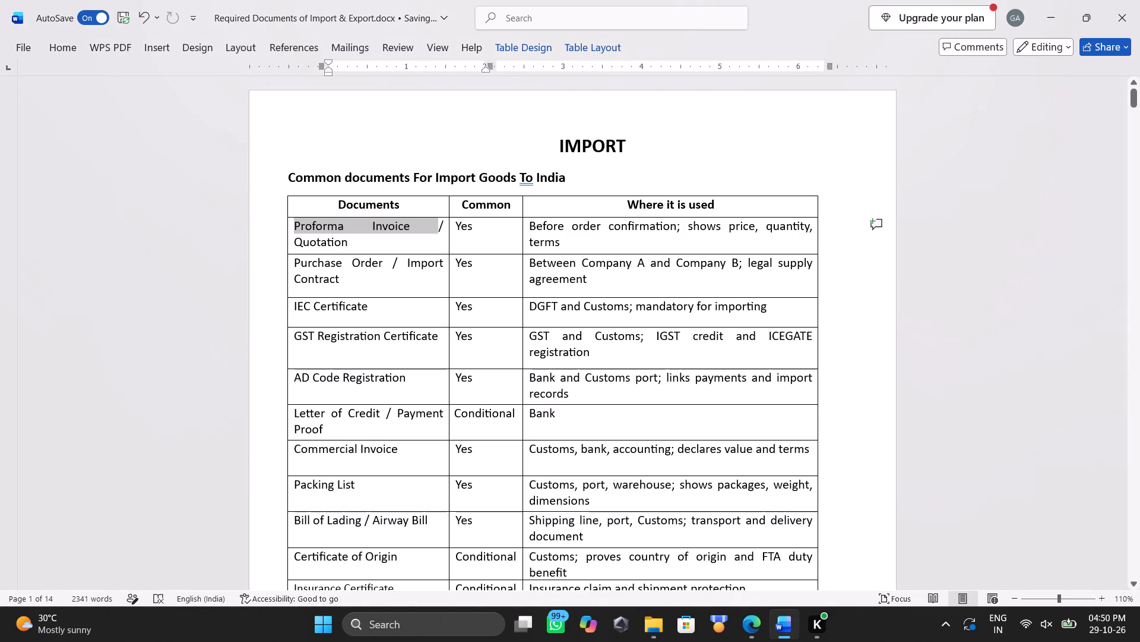
drag(306, 229, 305, 229)
key(ctrl+c)
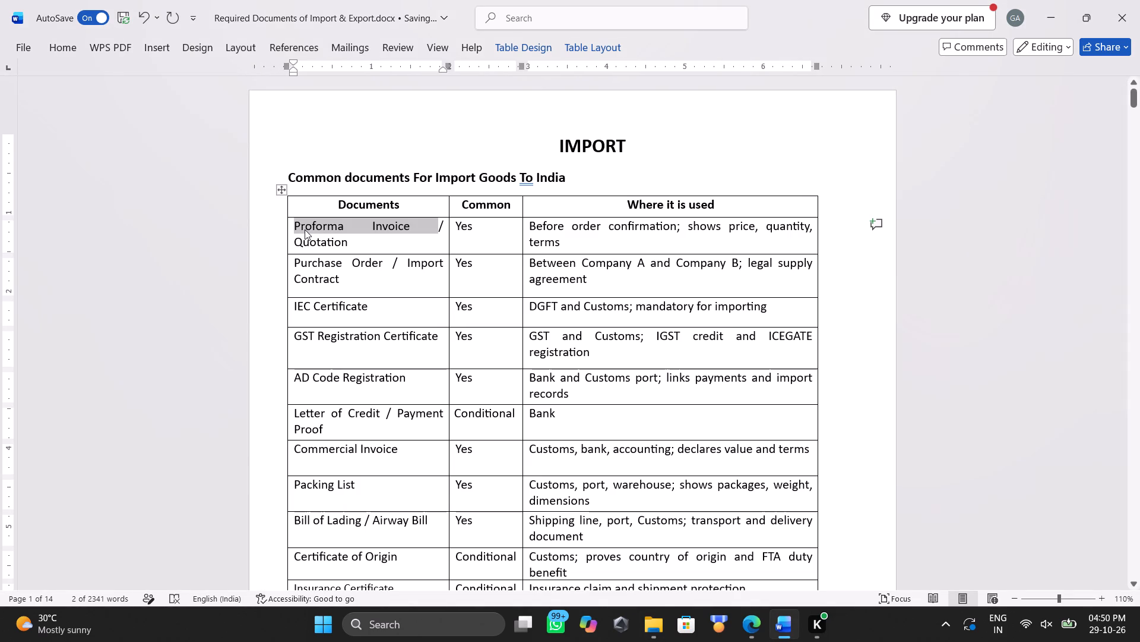
Change the Word document from Editing to Viewing mode.
click(1040, 47)
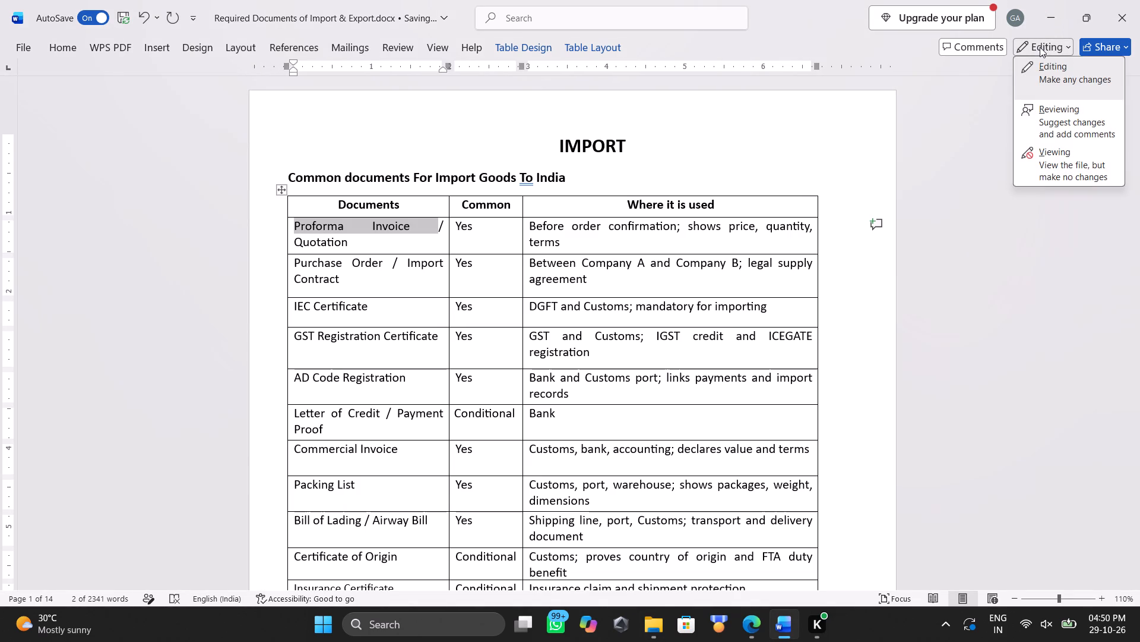
click(1065, 174)
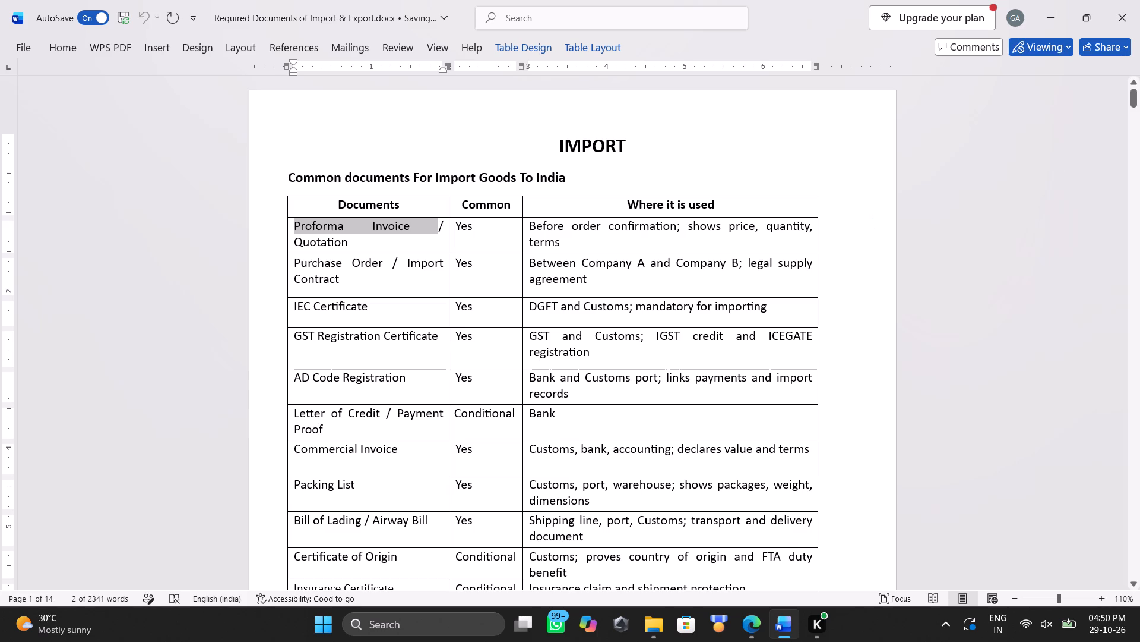
Switch to Edge and search the web for the copied text "Proforma Invoice" in a new tab.
key(alt+Tab)
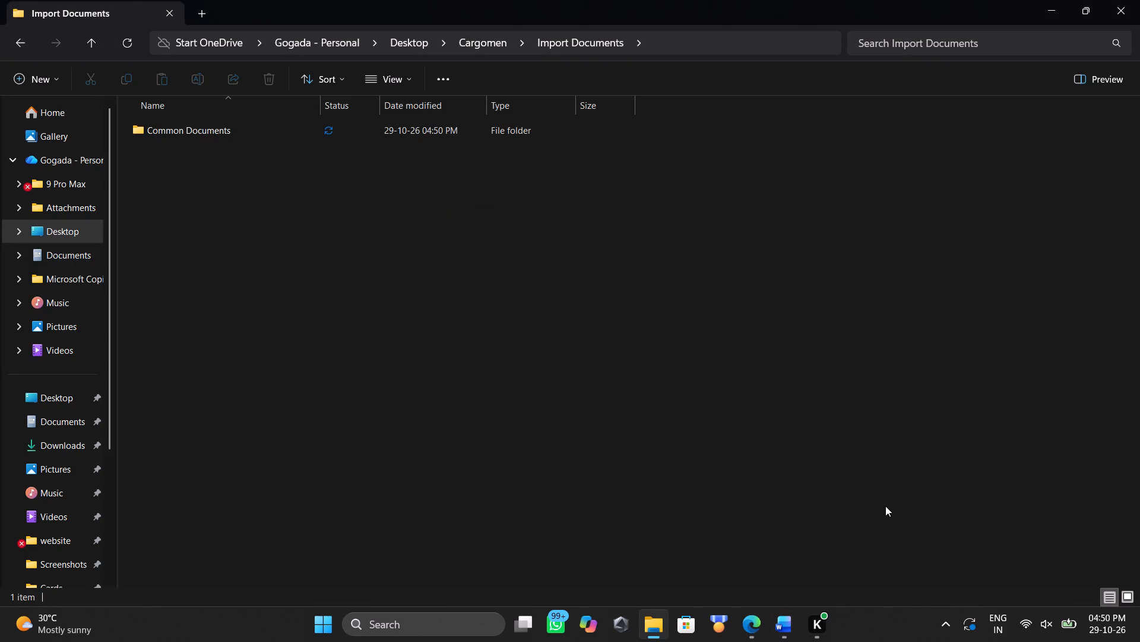
click(754, 618)
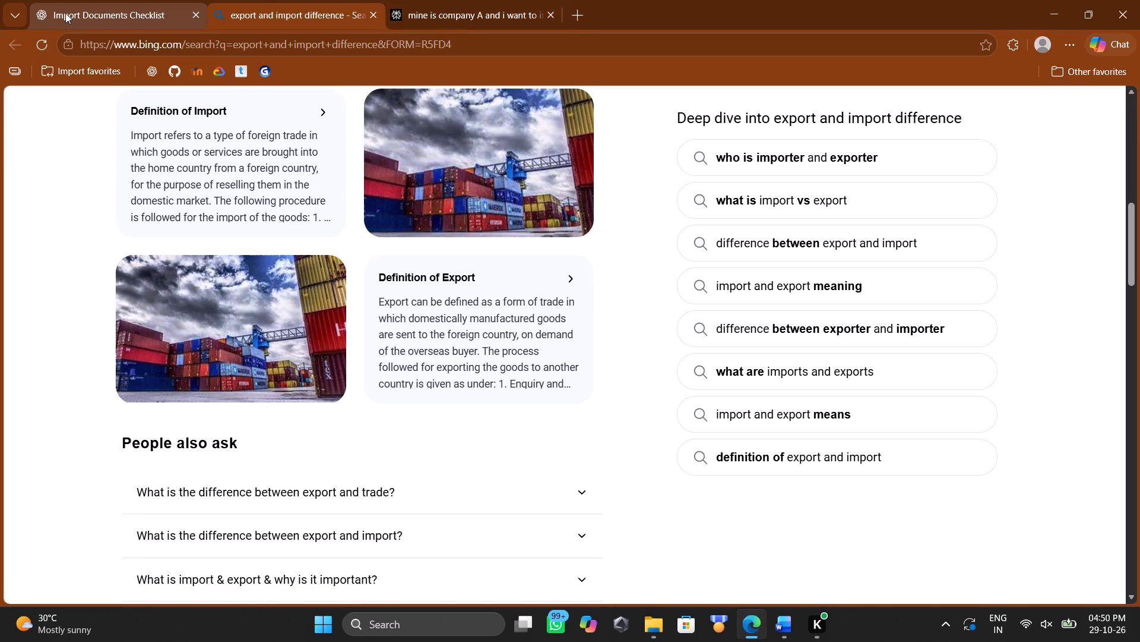
click(574, 4)
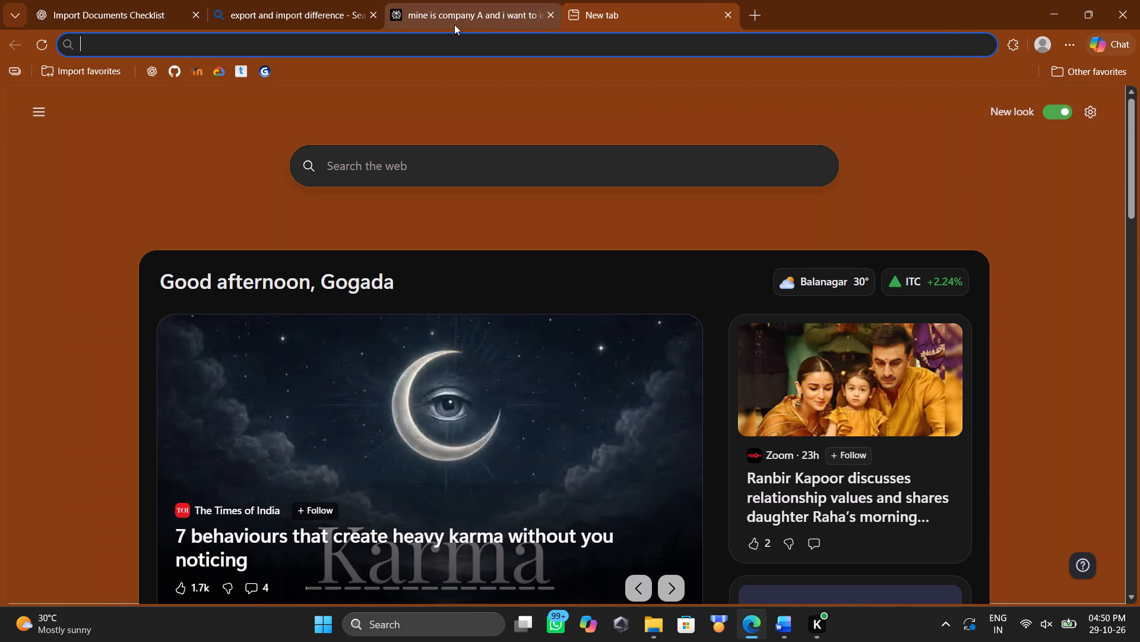
click(440, 43)
key(ctrl+v)
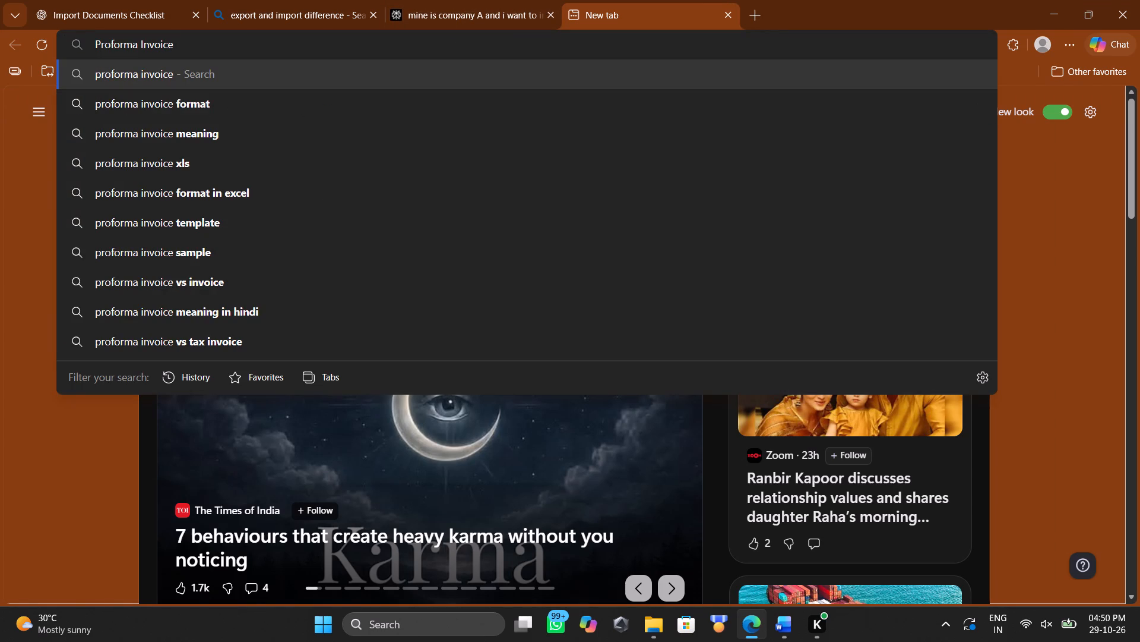
key(Return)
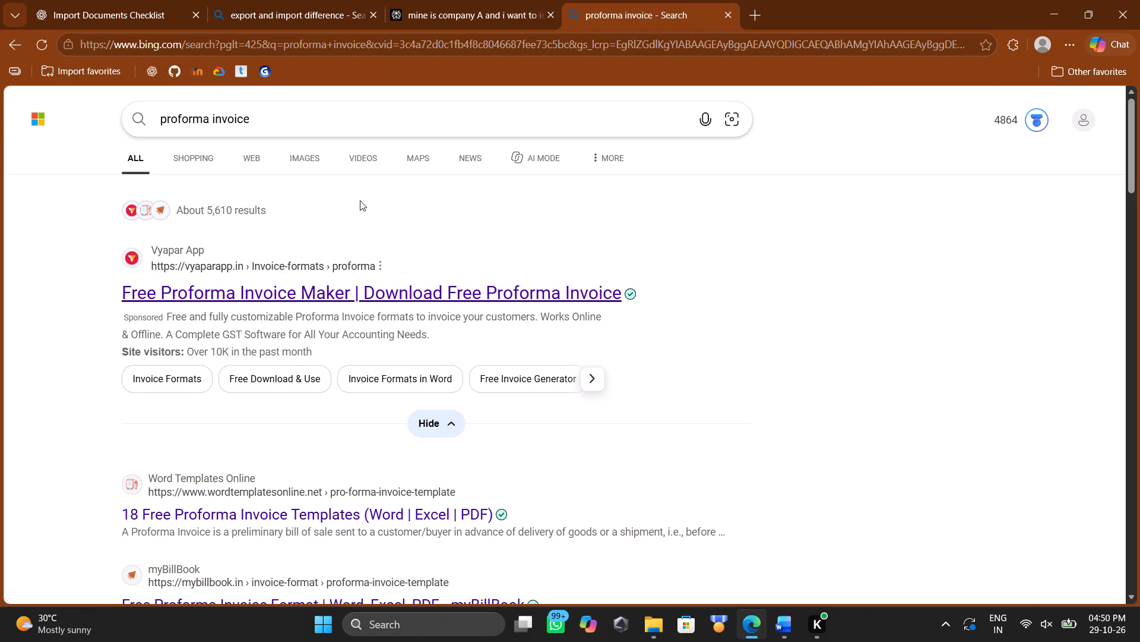
scroll(381, 292, down, 2)
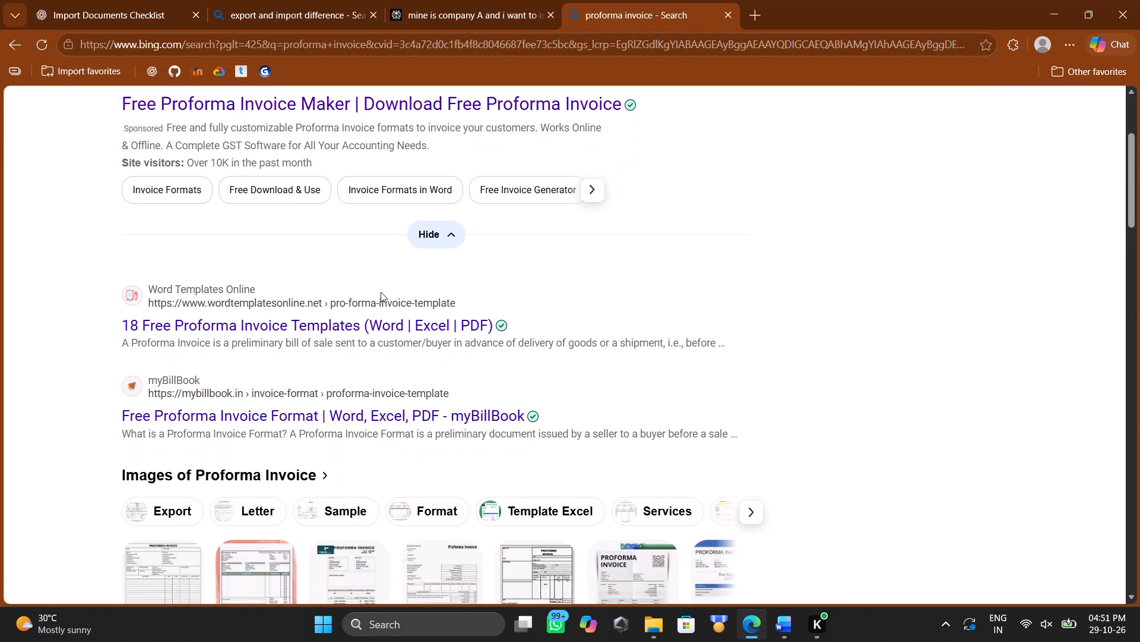
Refine the web search to "proforma invoice sample".
click(319, 108)
click(319, 108)
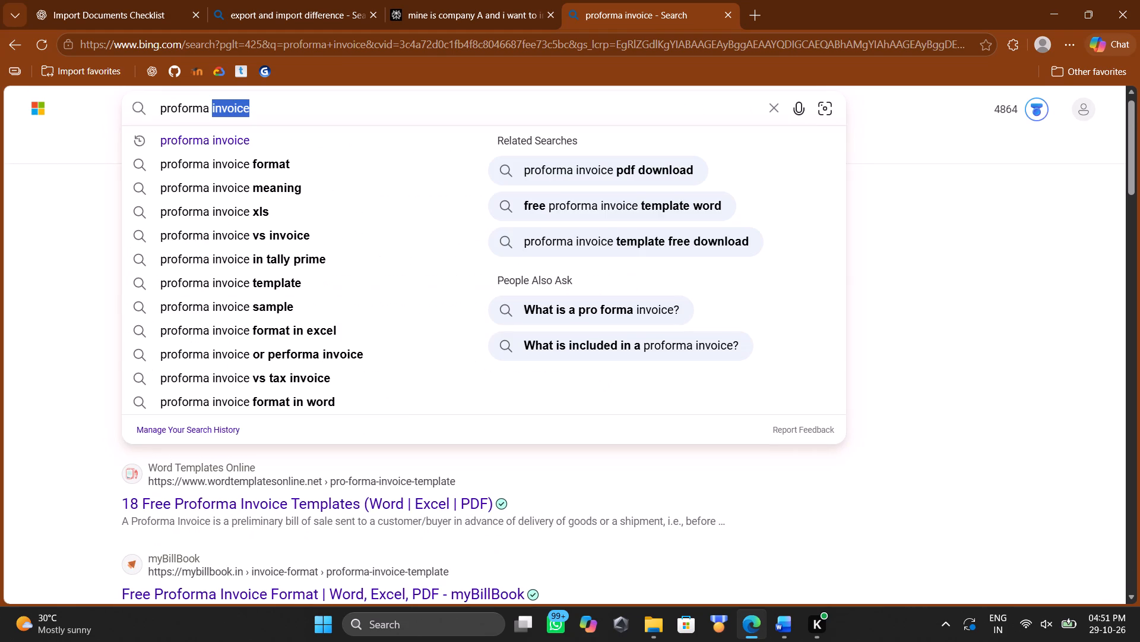
click(319, 108)
key(space)
text(sa)
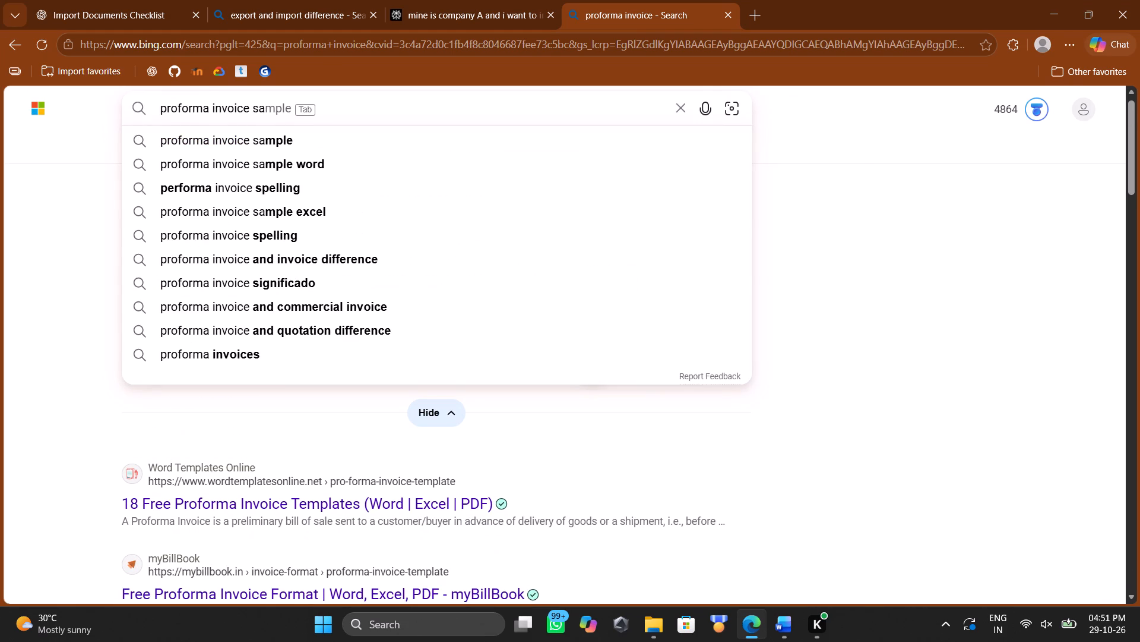
key(Down)
key(Return)
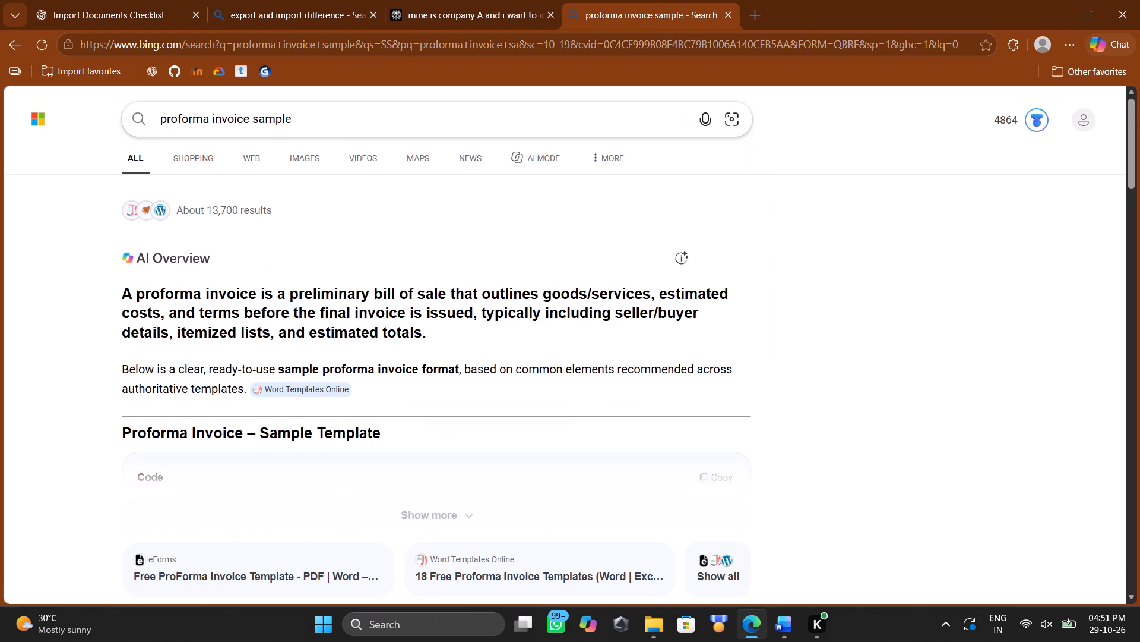
Look through the proforma invoice sample results, including the AI overview, image previews and videos, for a suitable sample.
scroll(387, 235, down, 2)
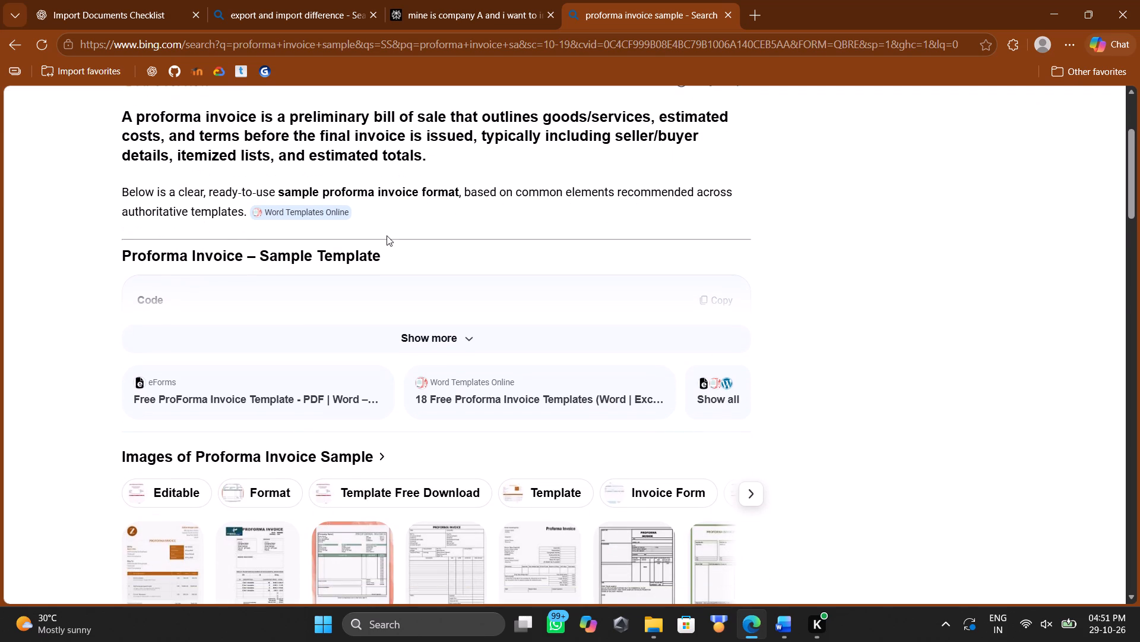
scroll(310, 405, down, 2)
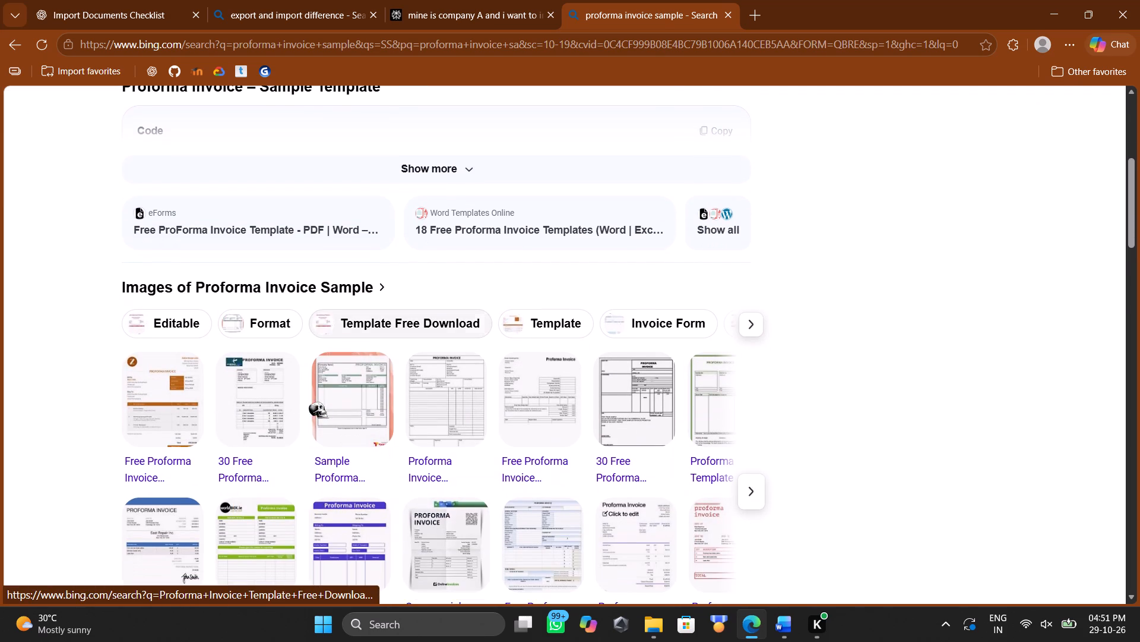
scroll(310, 405, down, 3)
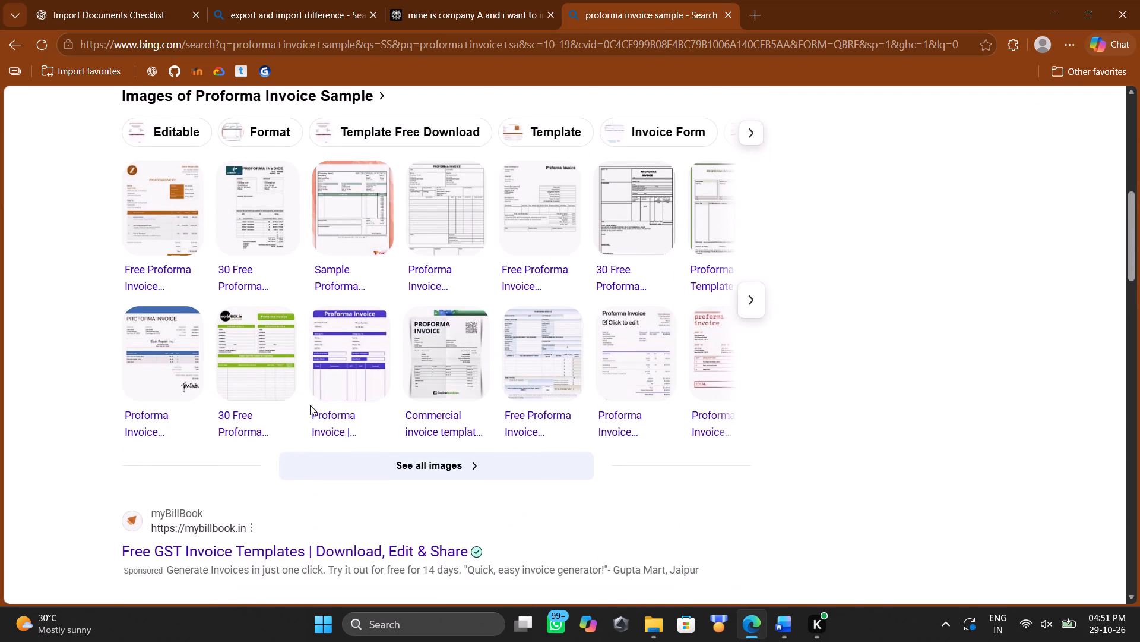
scroll(310, 405, down, 1)
scroll(310, 405, up, 1)
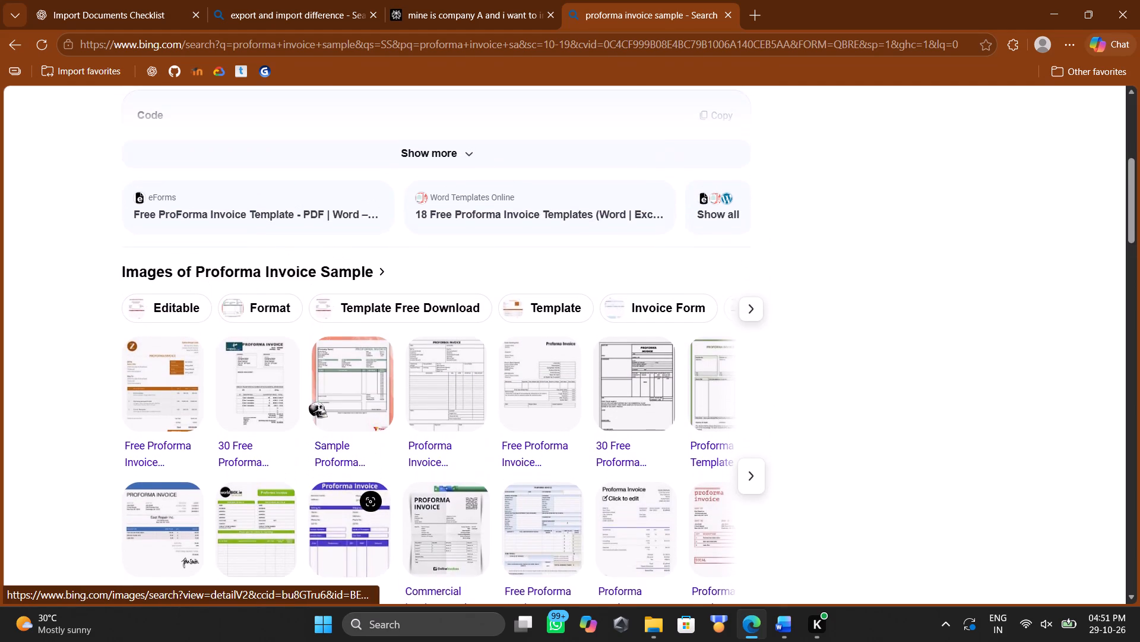
scroll(310, 405, up, 5)
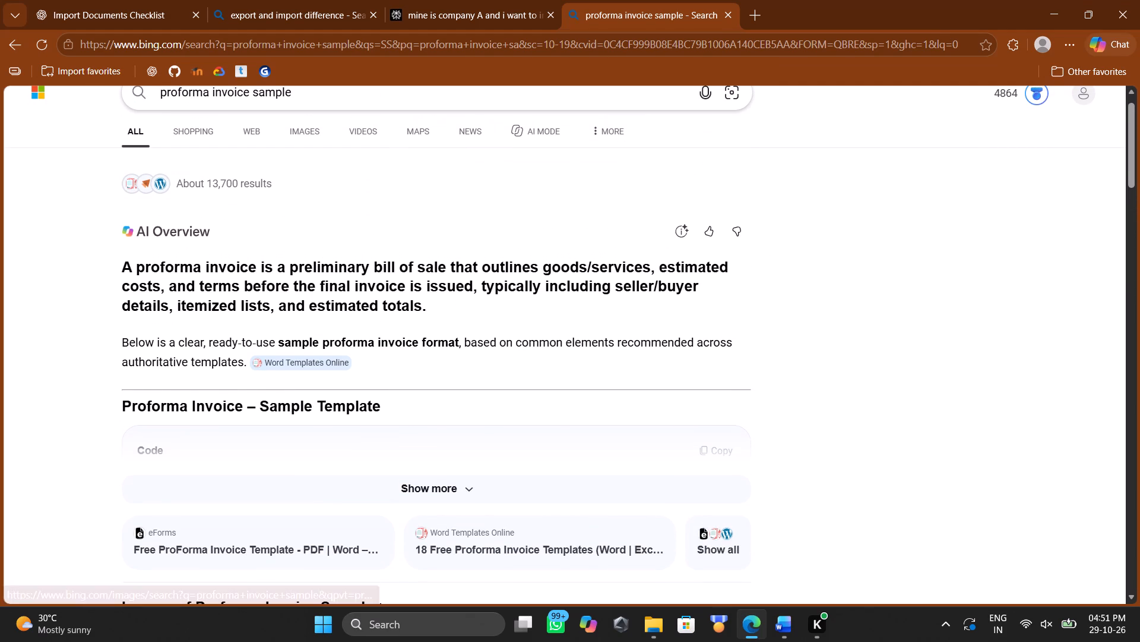
scroll(351, 320, down, 1)
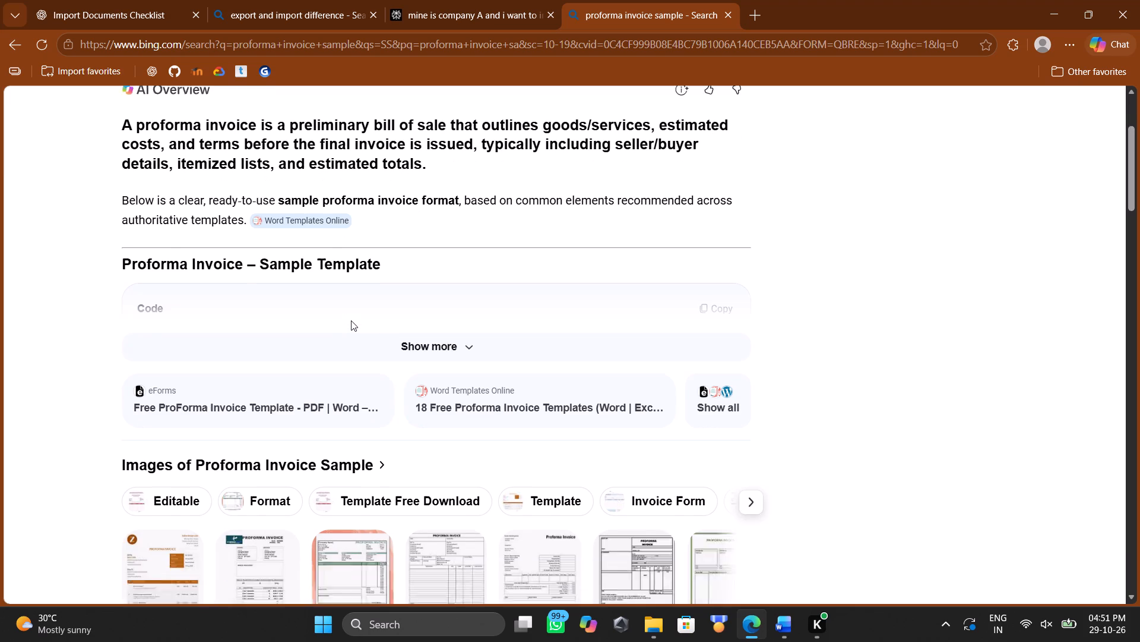
scroll(351, 320, down, 4)
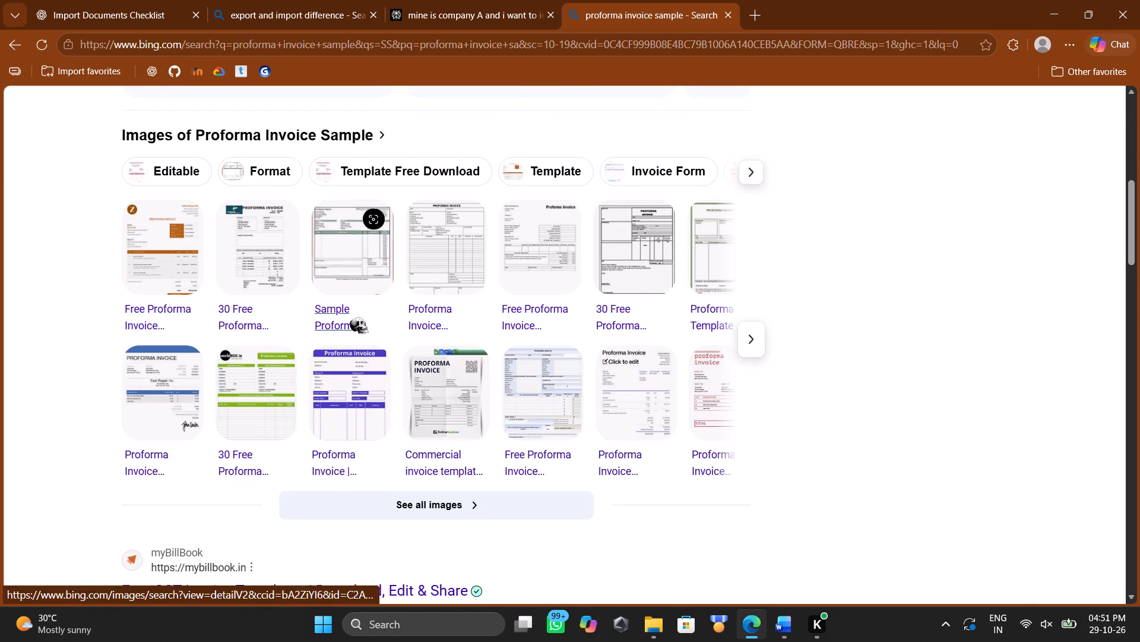
scroll(351, 320, down, 5)
scroll(351, 320, up, 1)
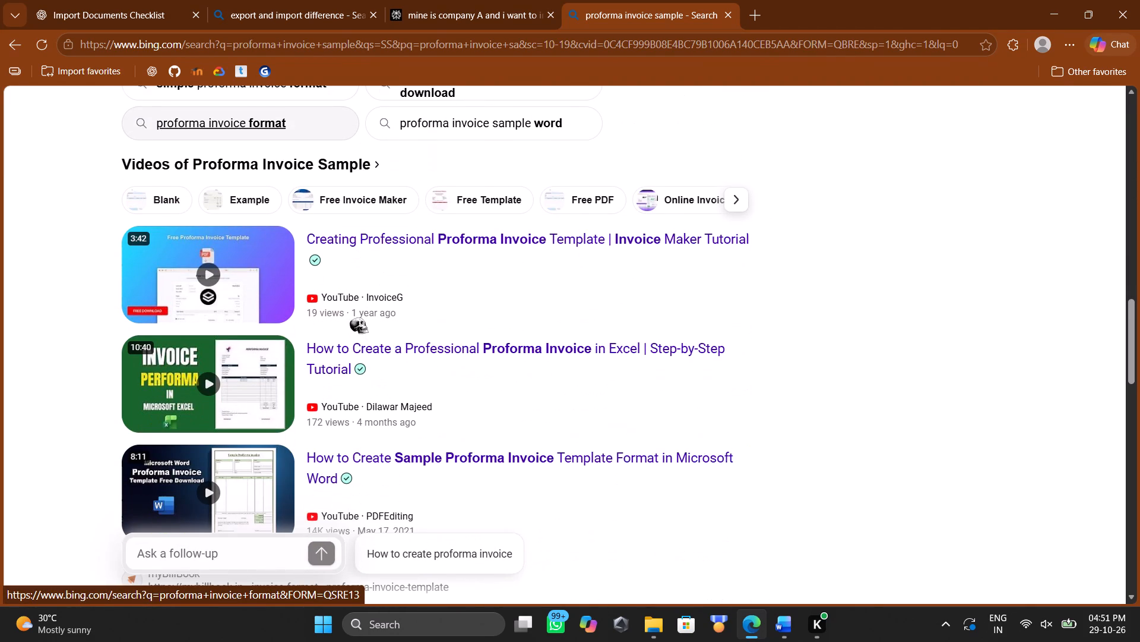
scroll(351, 320, up, 6)
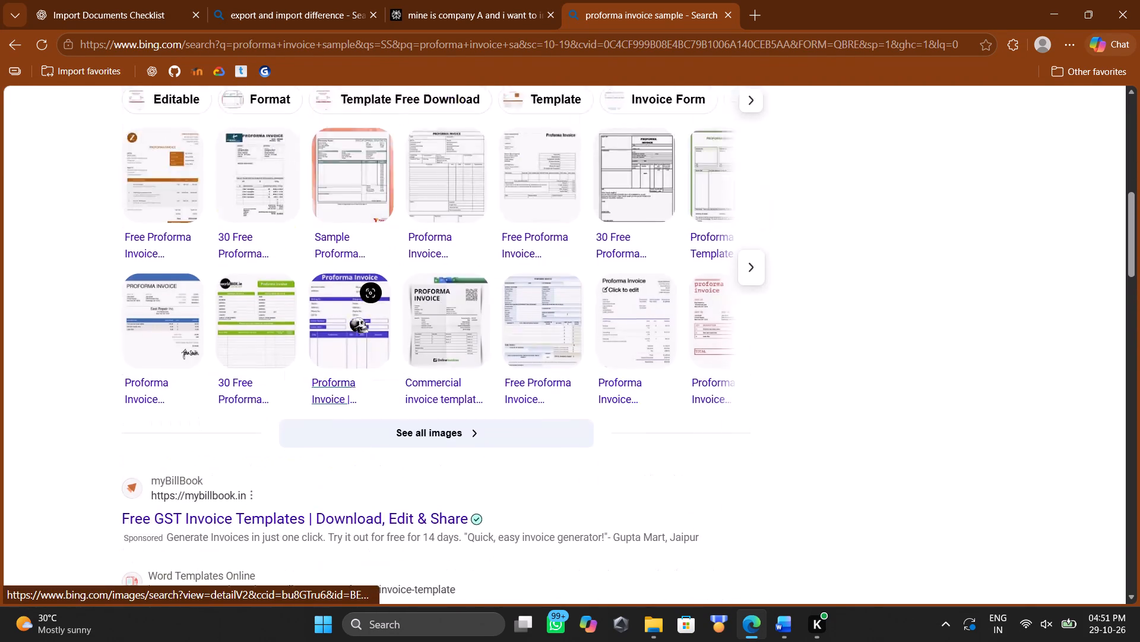
scroll(351, 320, up, 1)
scroll(311, 283, up, 2)
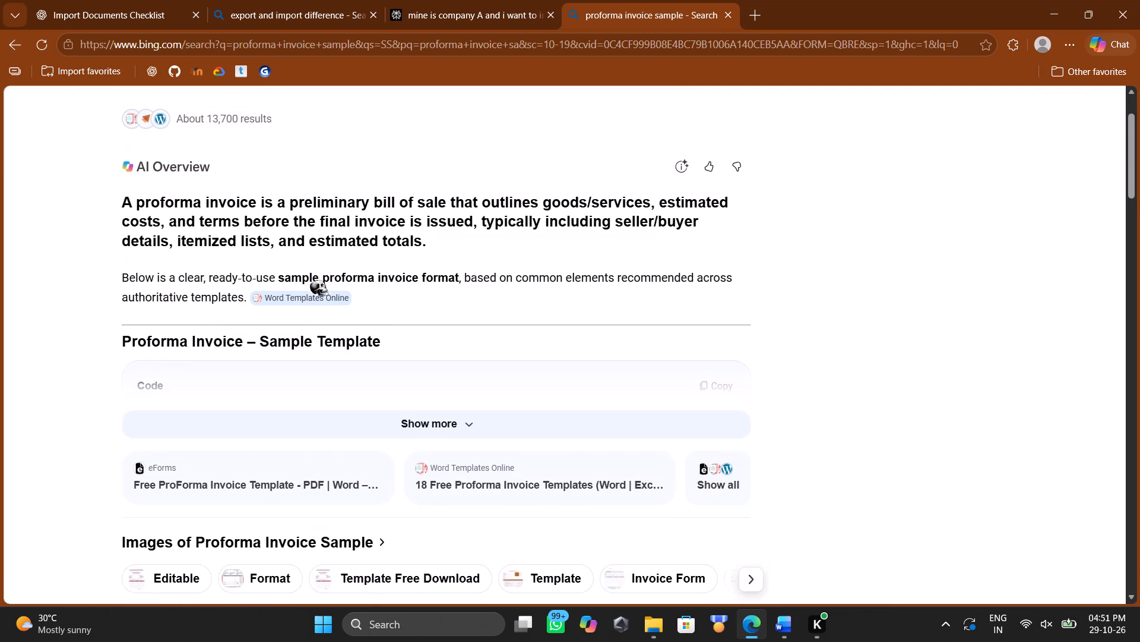
scroll(311, 283, up, 2)
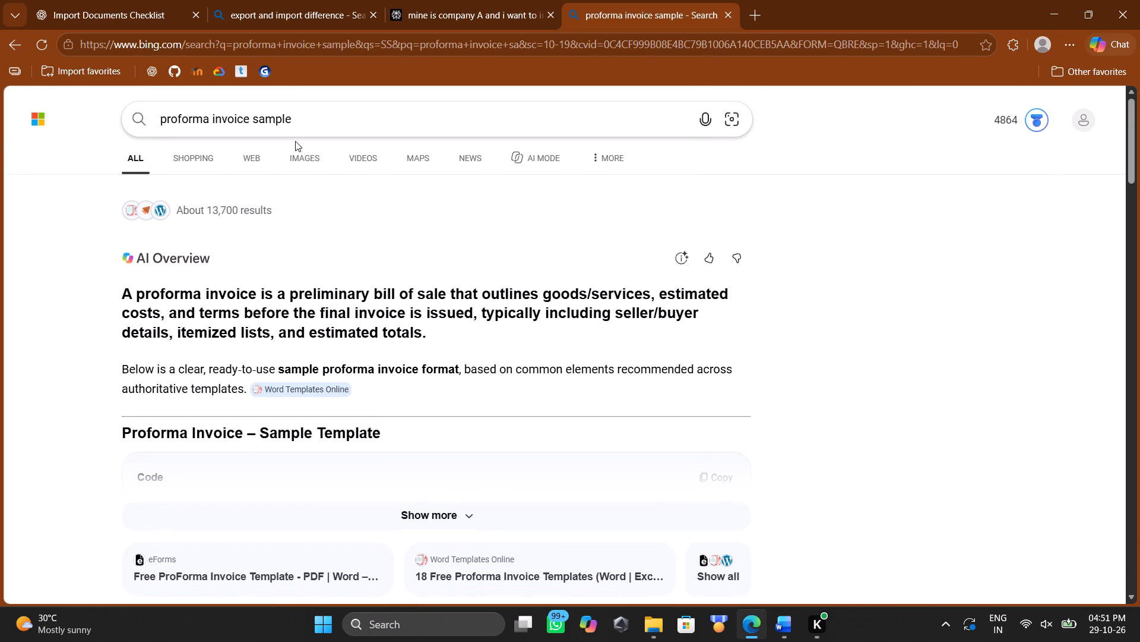
Open the image results for the proforma invoice sample search.
click(309, 155)
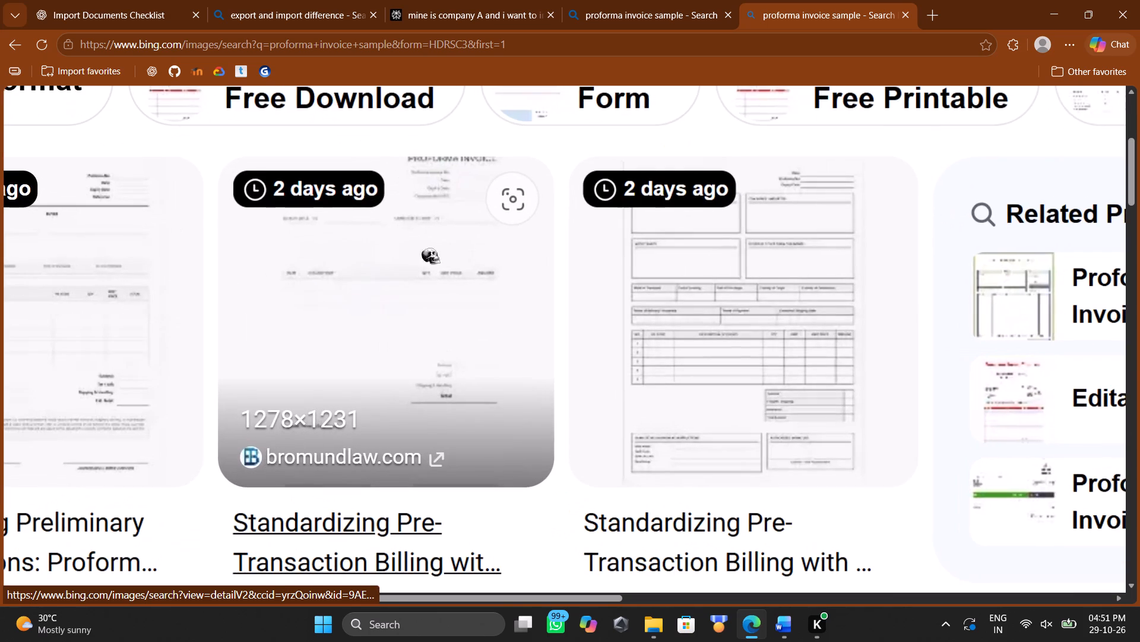
Browse the proforma invoice image results and open the filled-in Sample Trading Co., Ltd. sample from etsy.com.
scroll(593, 251, left, 1)
scroll(593, 251, down, 1)
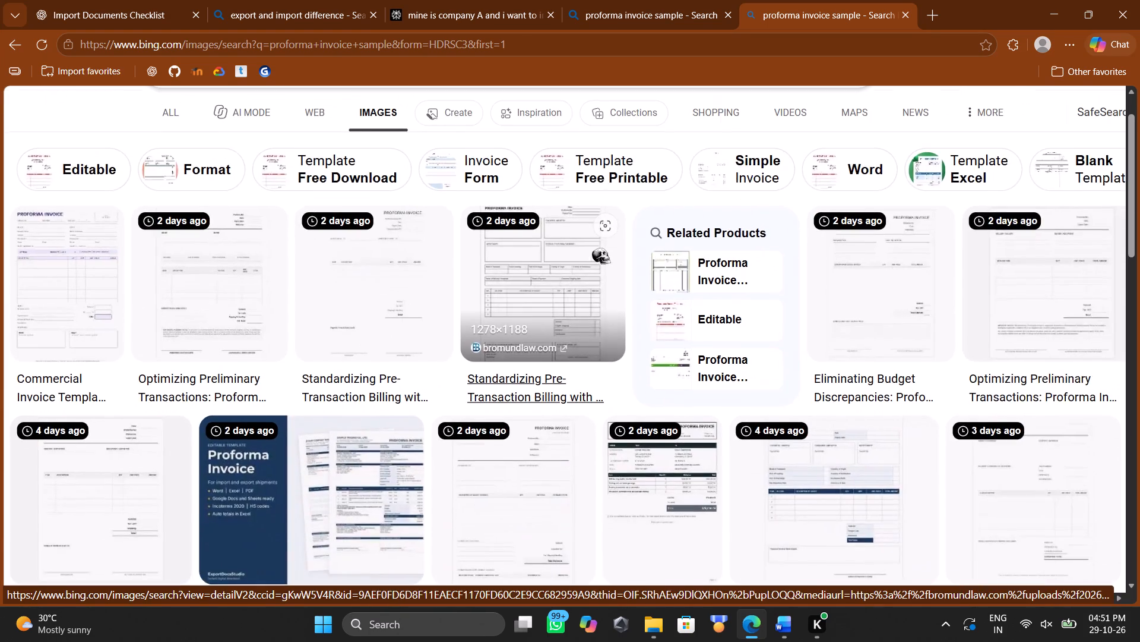
scroll(593, 251, down, 1)
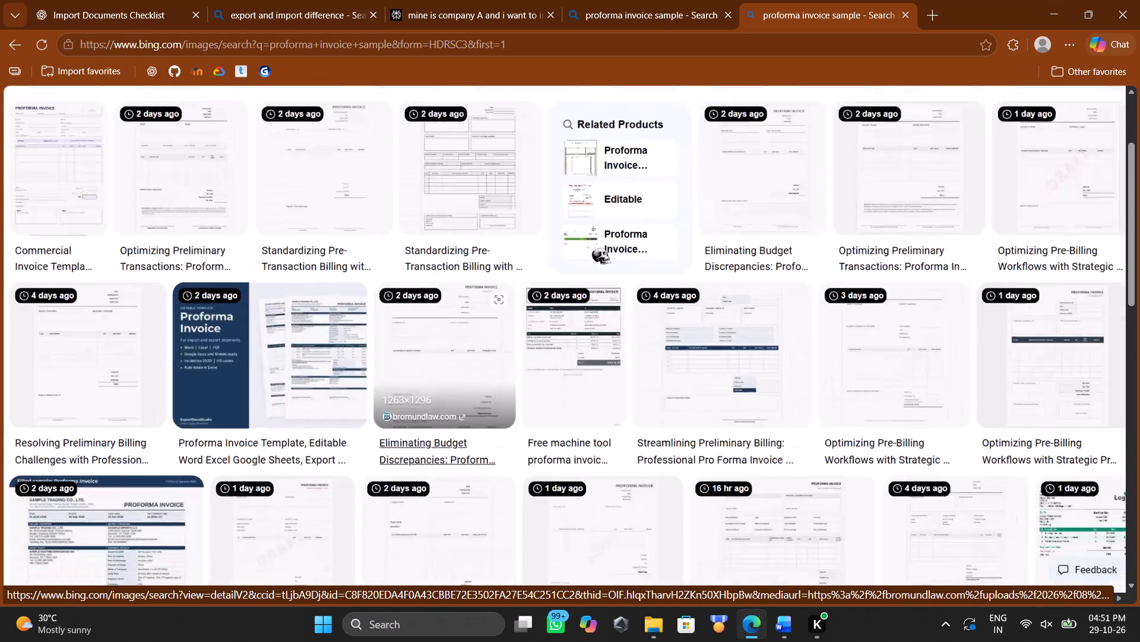
scroll(593, 251, down, 2)
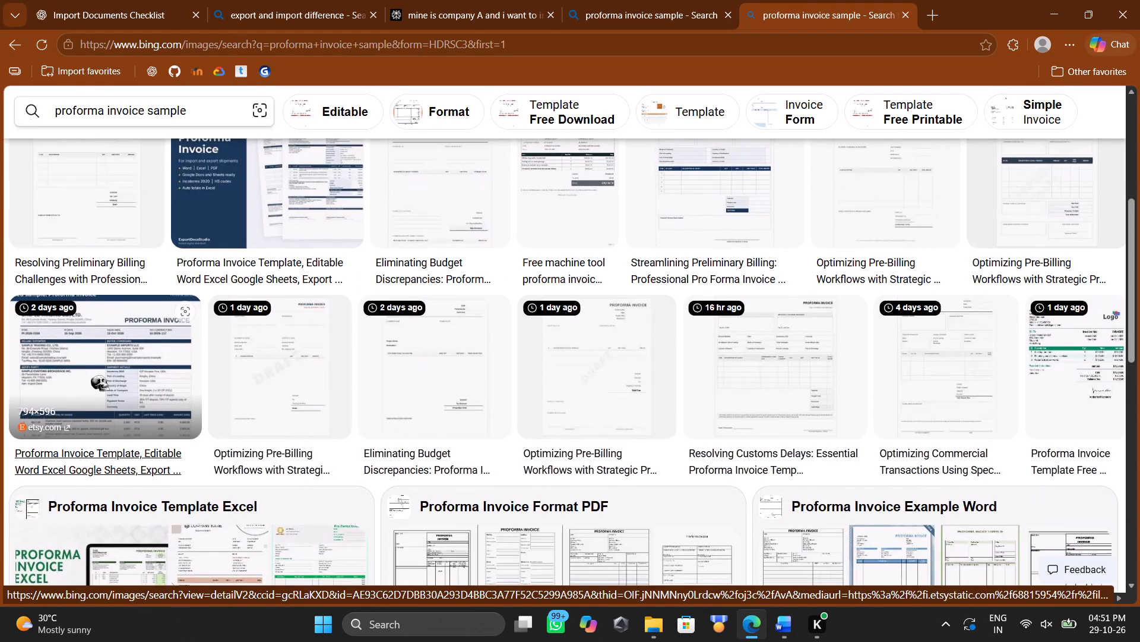
click(92, 378)
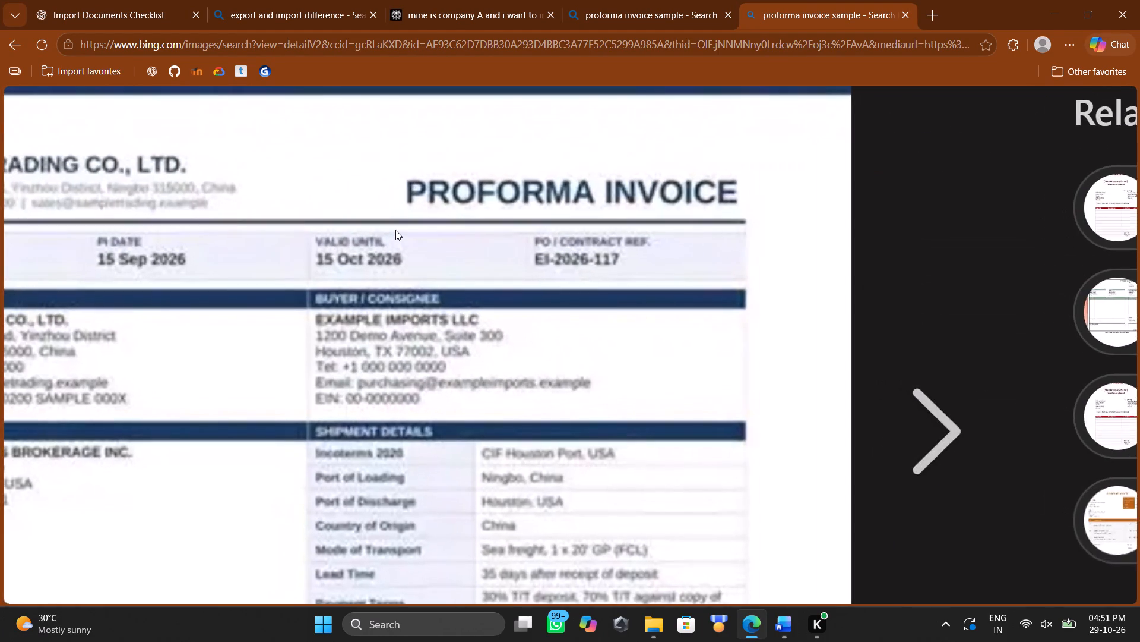
scroll(343, 293, down, 1)
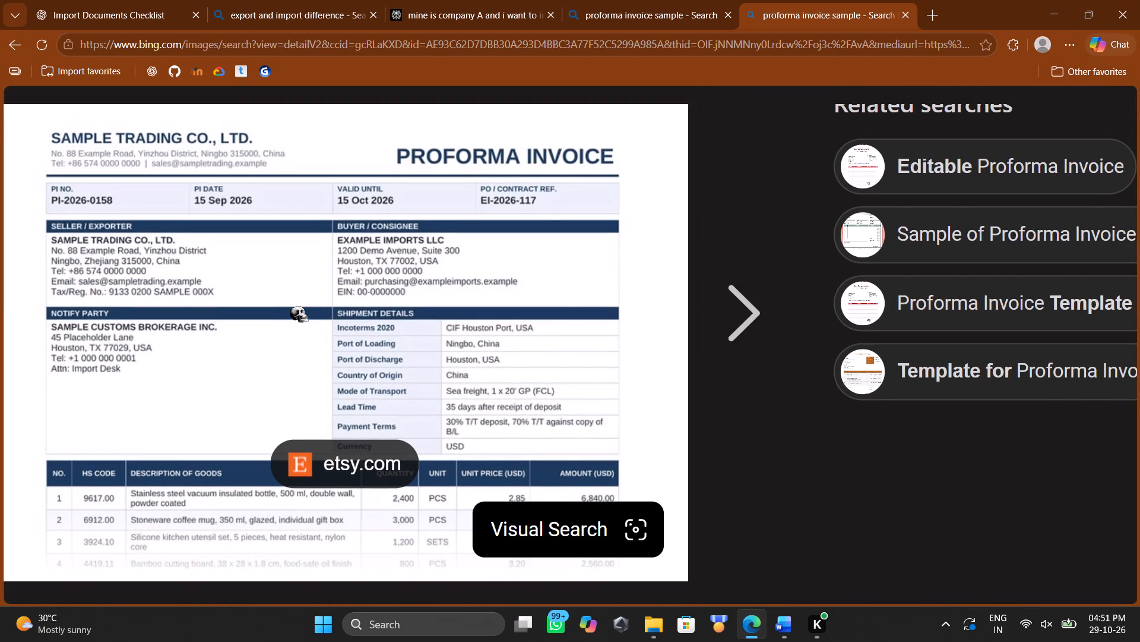
Start saving the sample invoice image and choose Desktop > Cargomen > Import Documents > Common Documents as its destination, checking the Word list for the document's category.
right_click(291, 309)
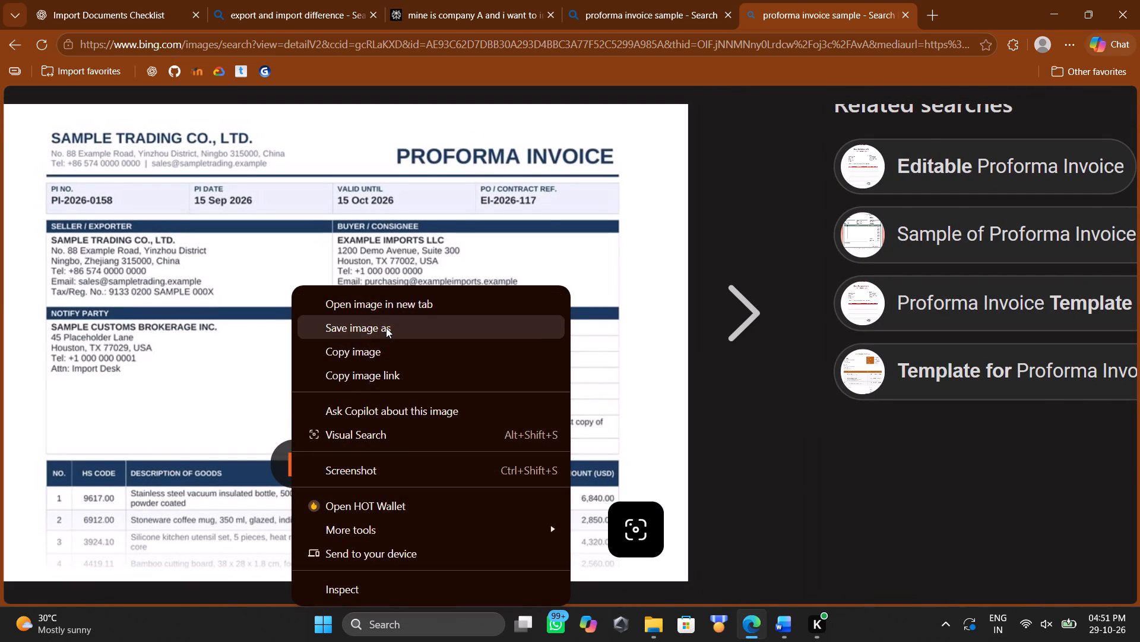
click(386, 328)
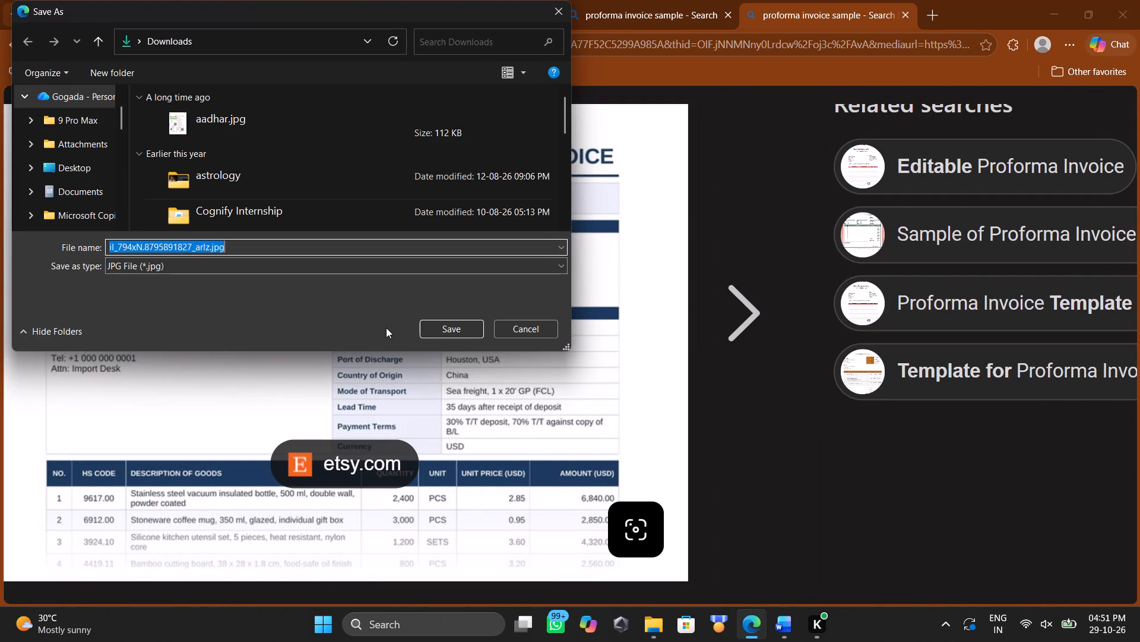
scroll(64, 188, down, 2)
scroll(64, 188, up, 3)
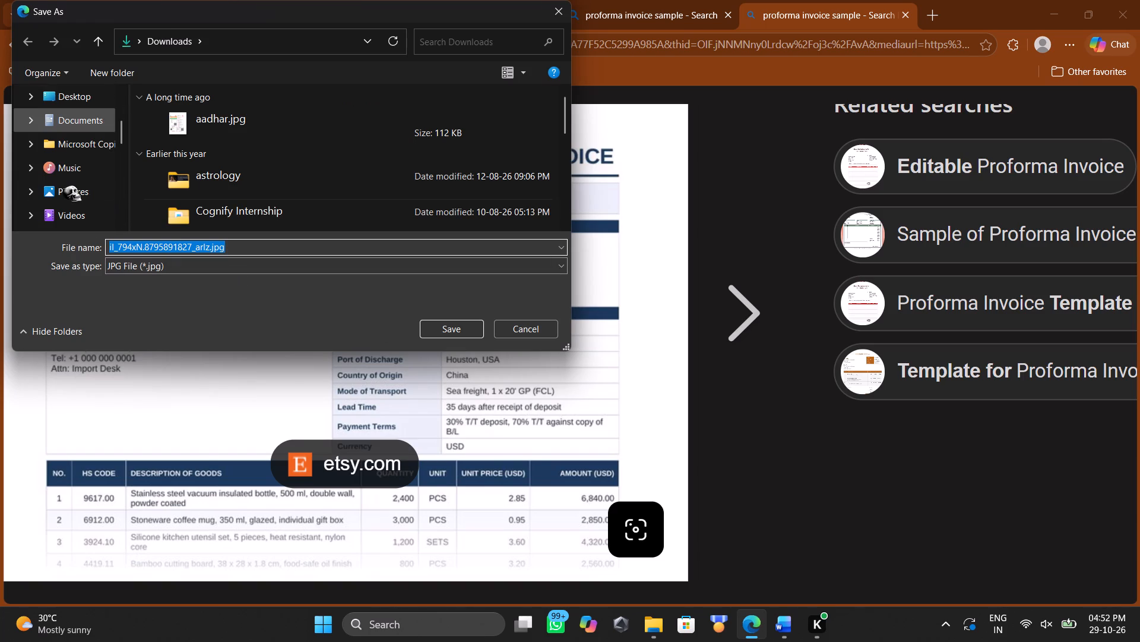
double_click(75, 177)
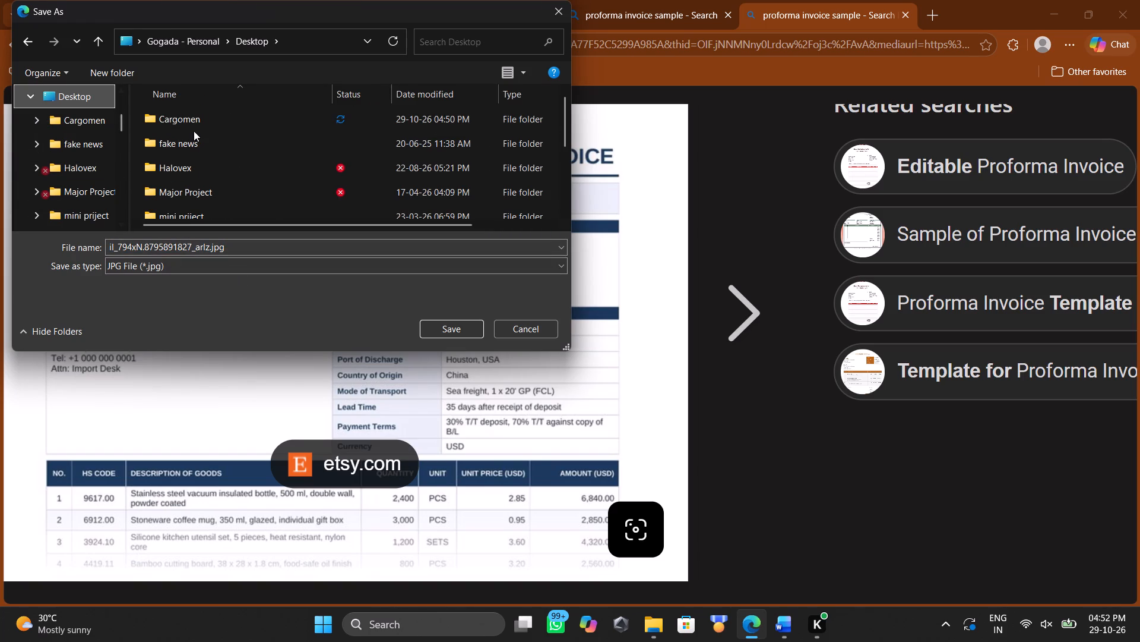
double_click(196, 128)
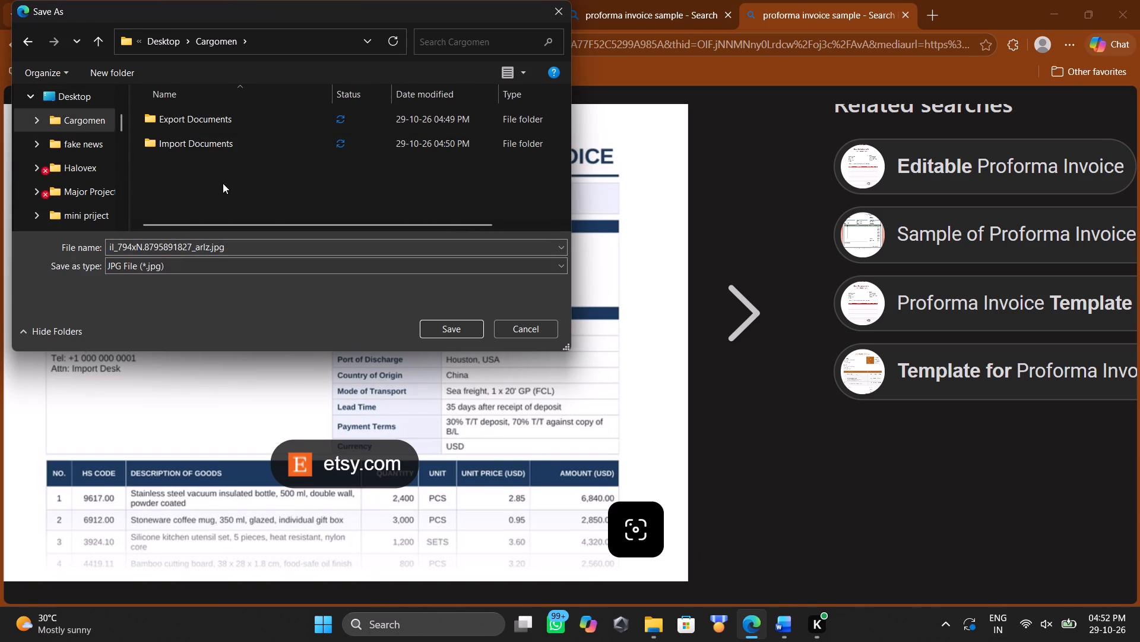
click(784, 629)
scroll(730, 437, up, 4)
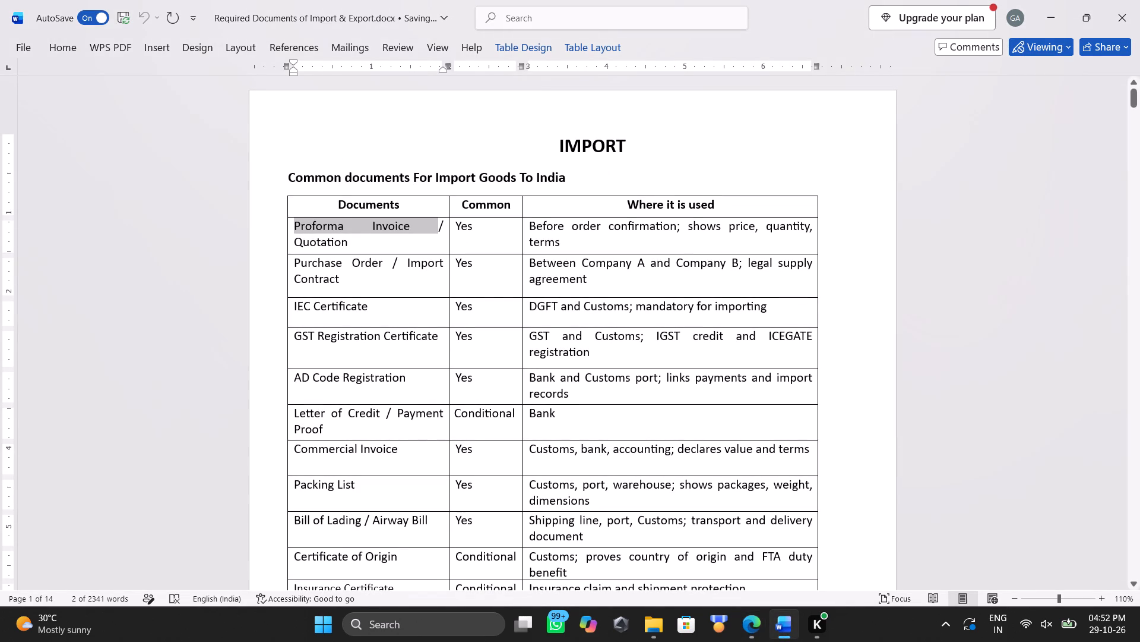
click(650, 634)
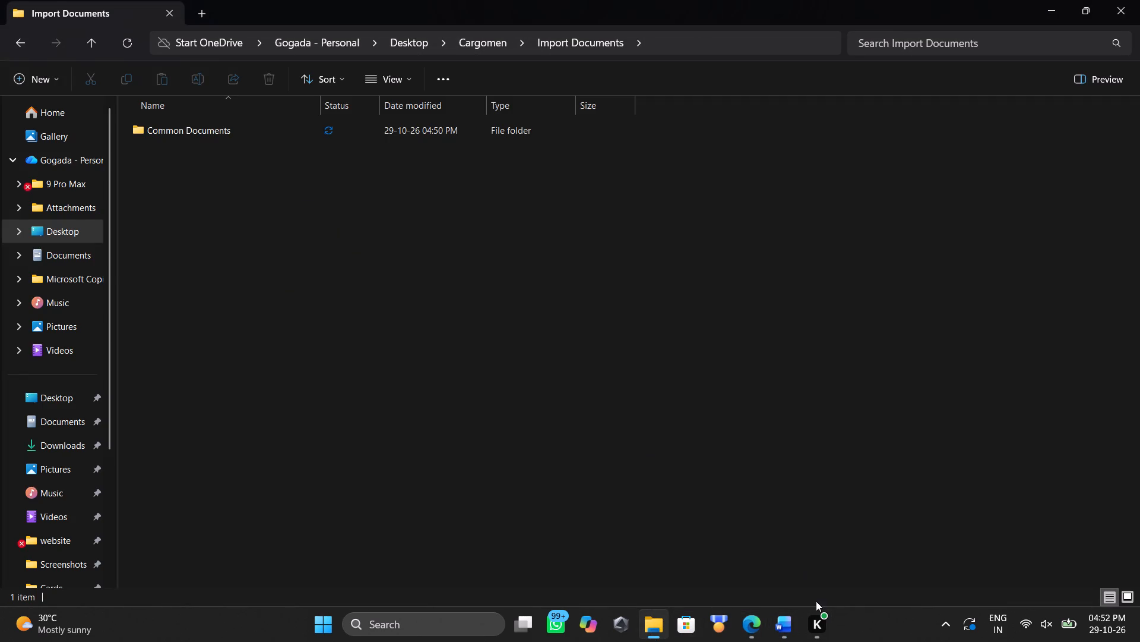
click(753, 631)
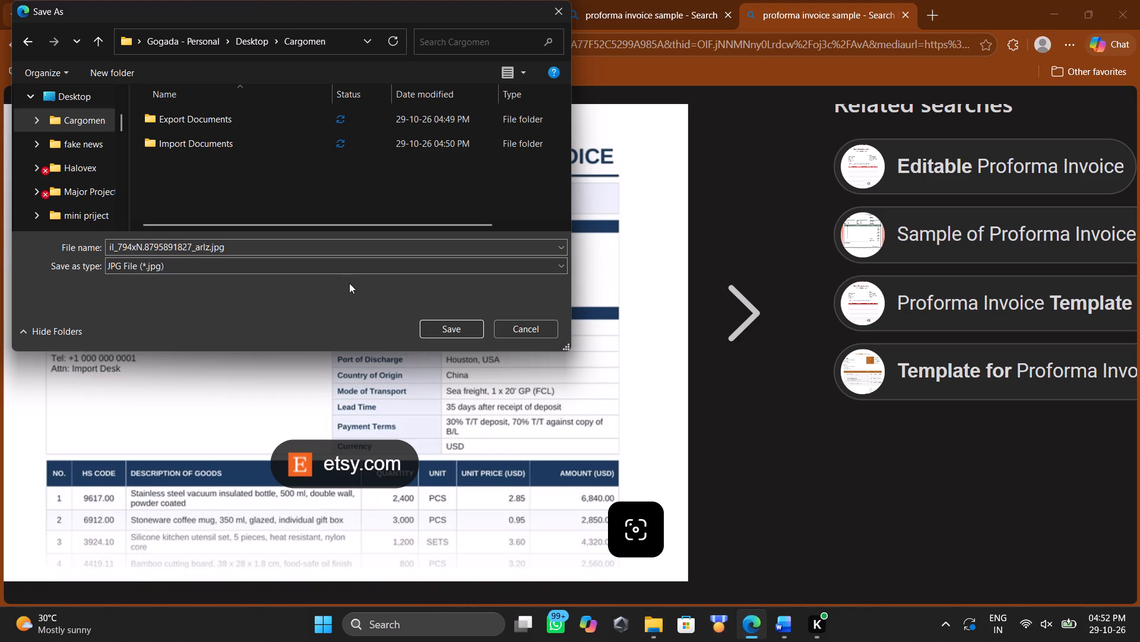
double_click(199, 148)
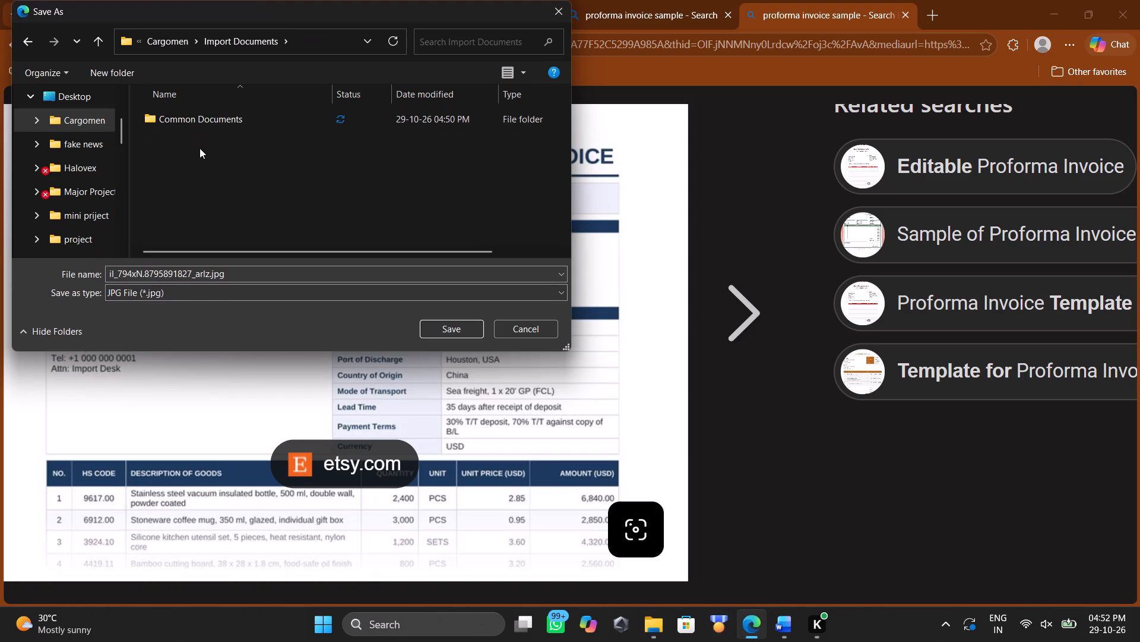
click(216, 114)
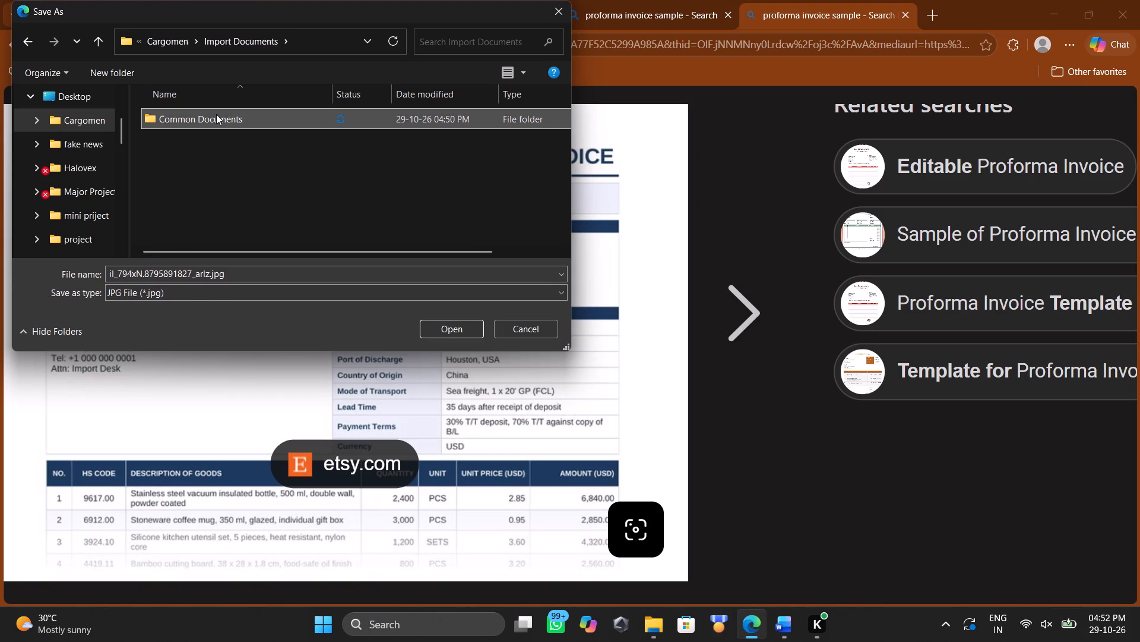
click(216, 114)
double_click(216, 114)
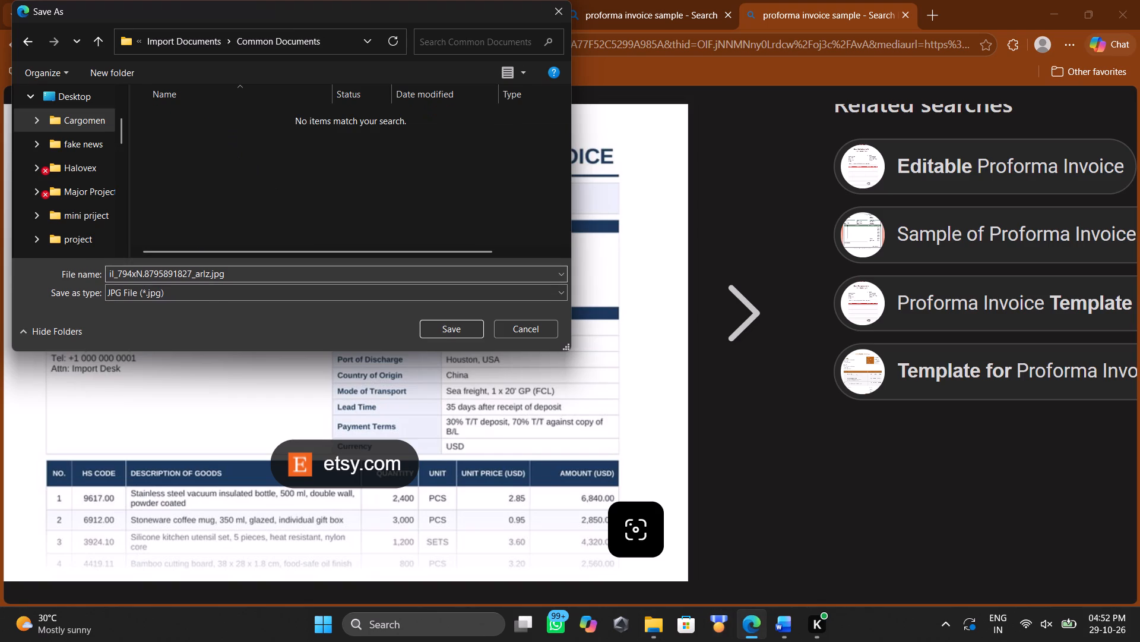
Name the image file Proforma and save it as a JPG in the Common Documents folder.
triple_click(240, 274)
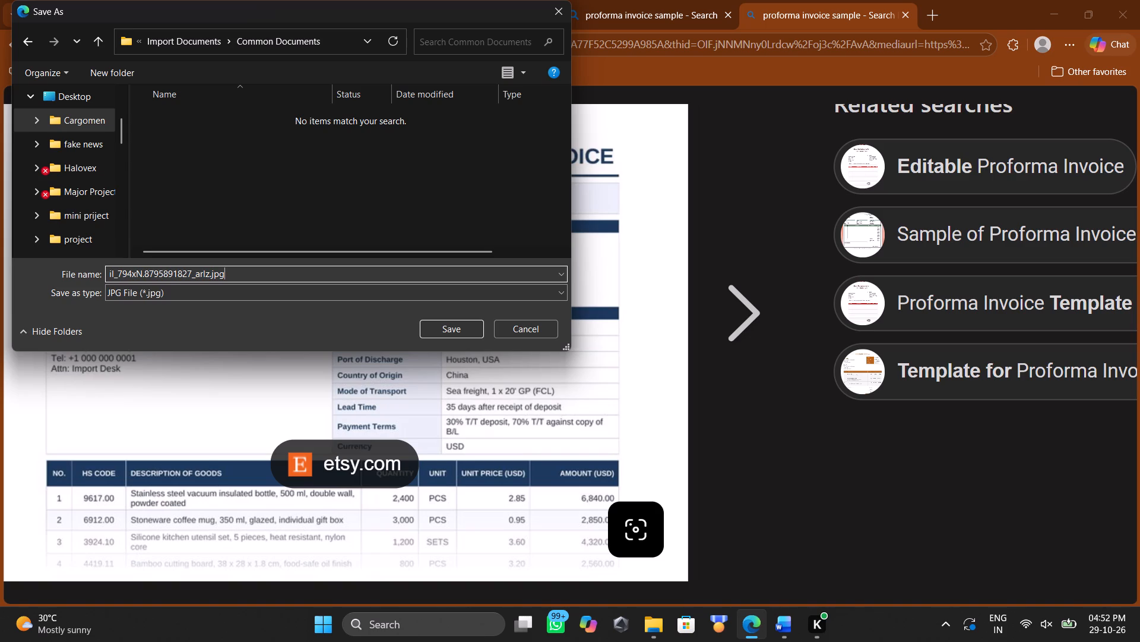
double_click(240, 274)
text(Per)
text(for)
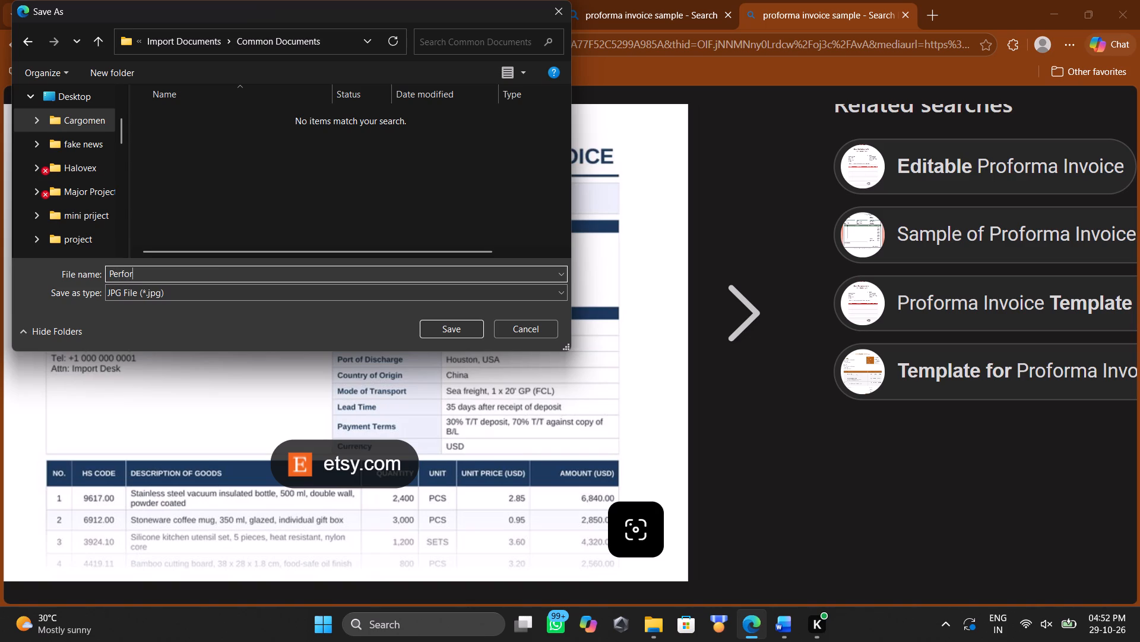
key(BackSpace)
key(BackSpace)
key(BackSpace)
key(BackSpace)
key(BackSpace)
text(ro)
text(for)
text(ma)
click(454, 325)
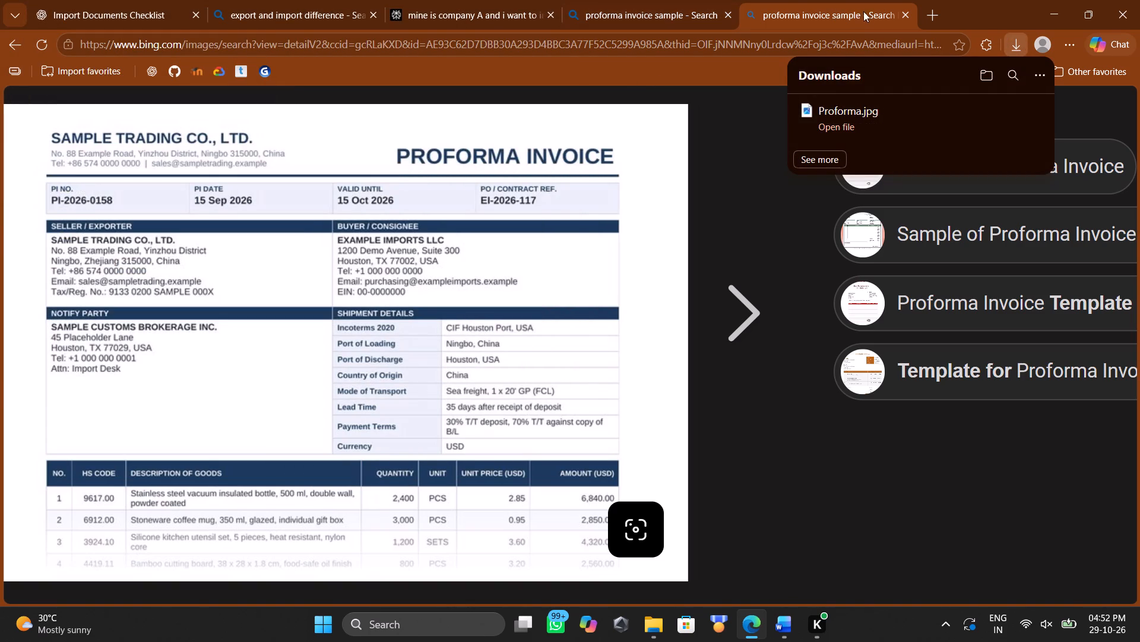
Close the proforma invoice image tab and switch to the Required Documents of Import & Export document in Word.
click(904, 12)
key(alt+Tab)
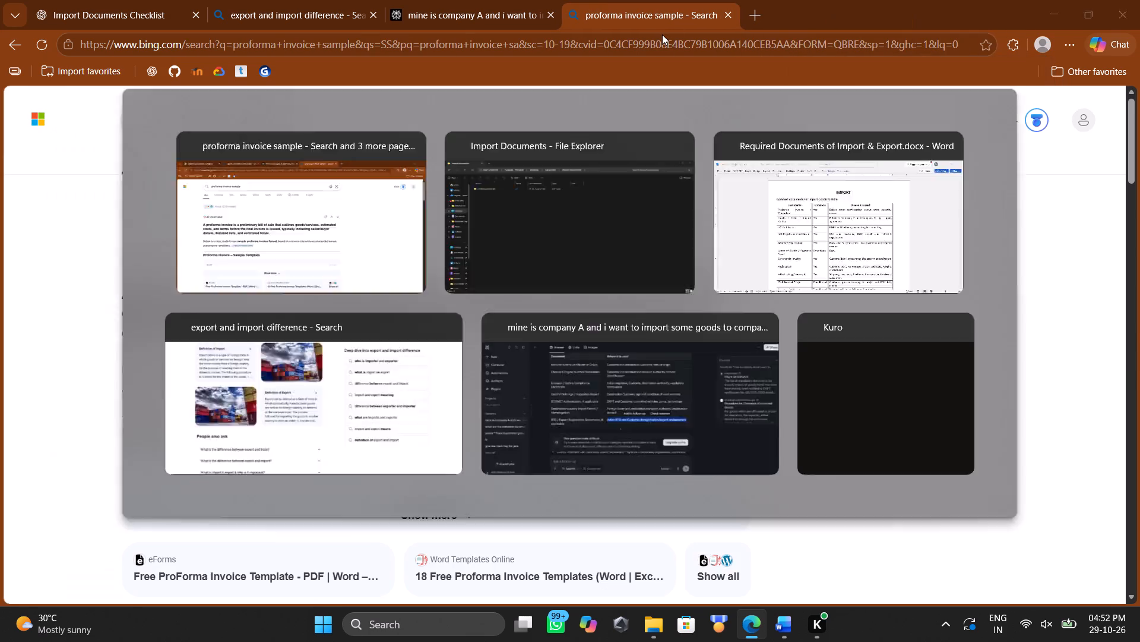
key(alt+Tab)
key(alt+Tab)
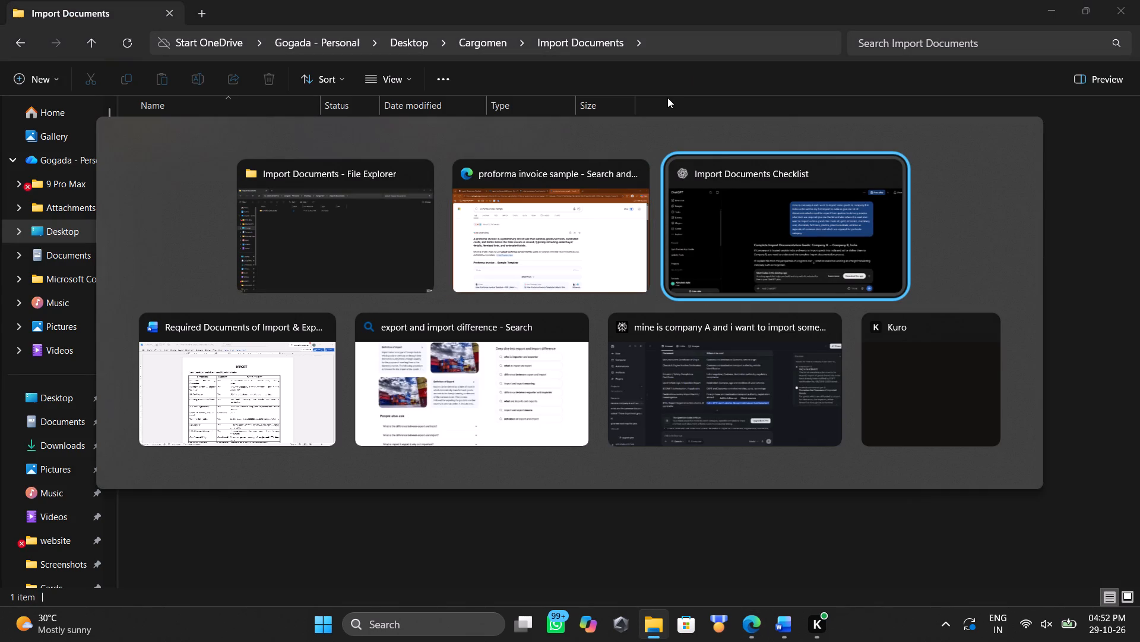
key(alt+Tab)
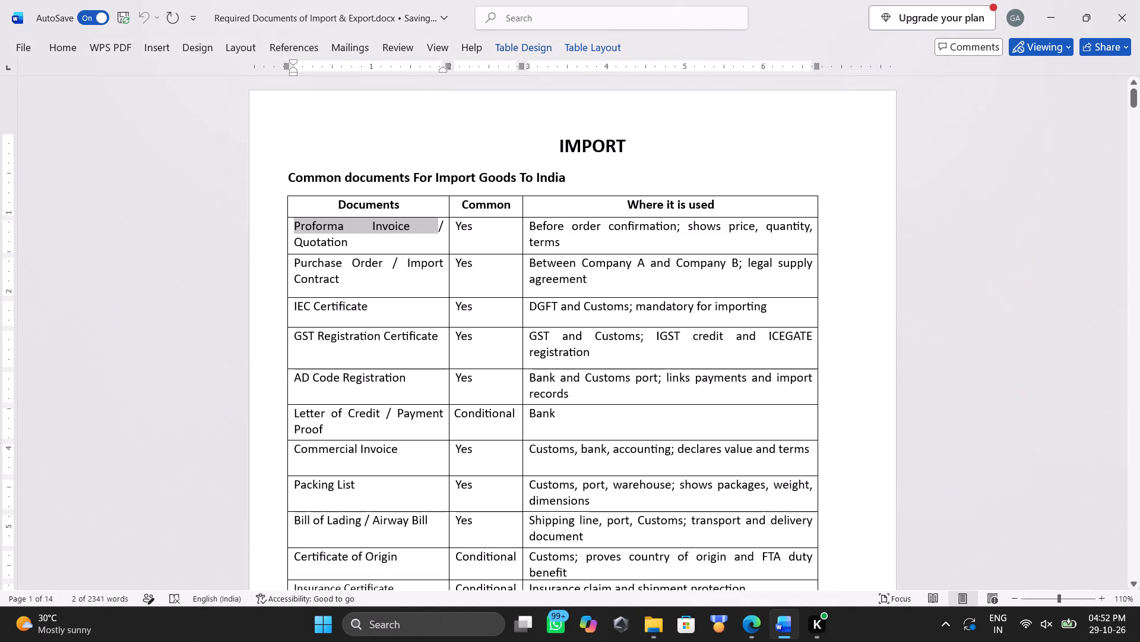